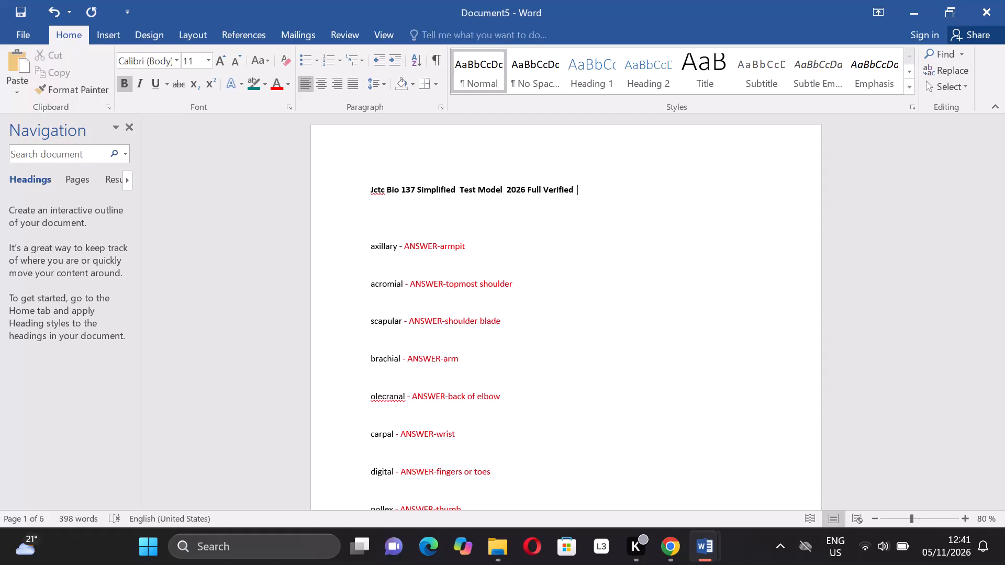
Complete the document title by adding "Correct Questions & Answers!!!" after "Full Verified".
{"action": "key", "text": "shift+c"}
{"action": "key", "text": "o"}
{"action": "type", "text": "rre"}
{"action": "type", "text": "ct"}
{"action": "key", "text": "space"}
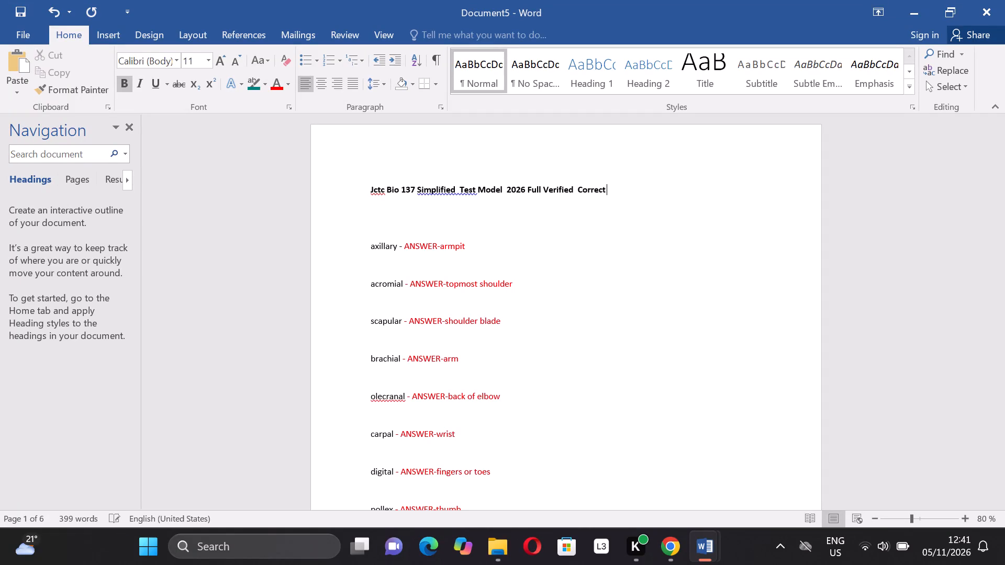
{"action": "key", "text": "shift+q"}
{"action": "type", "text": "uestions"}
{"action": "key", "text": "space"}
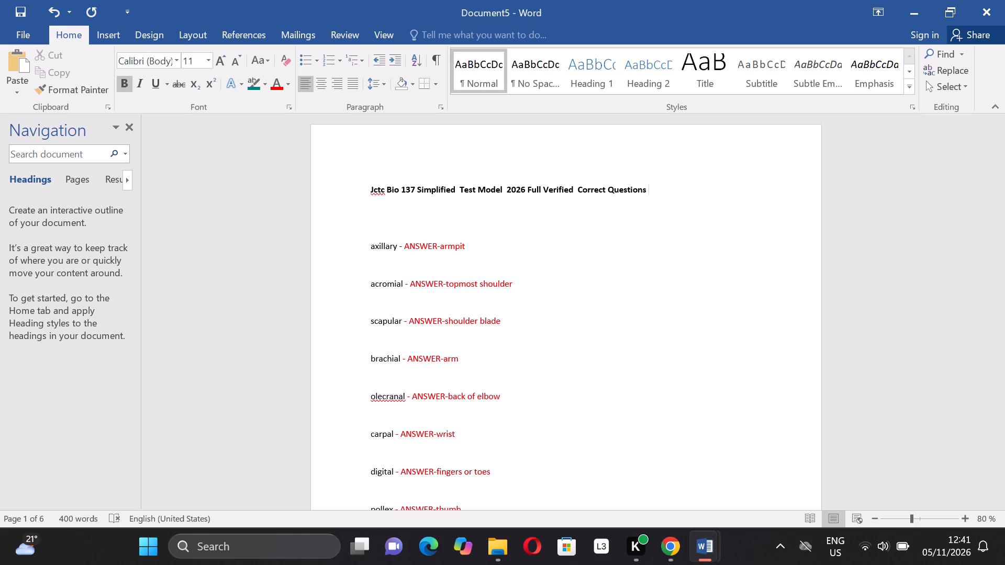
{"action": "type", "text": "&"}
{"action": "key", "text": "space"}
{"action": "key", "text": "shift+a"}
{"action": "type", "text": "nswers"}
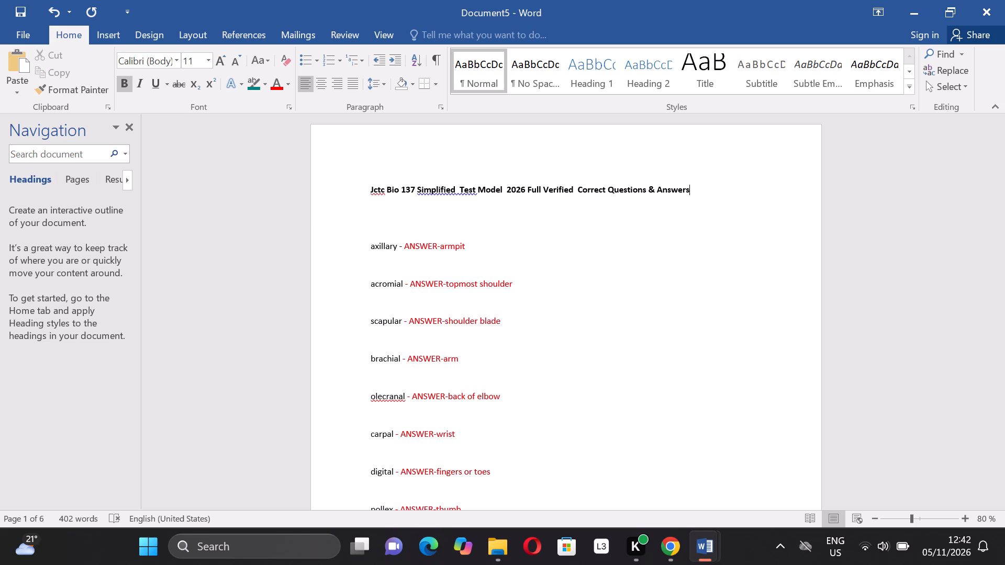
{"action": "type", "text": "!!"}
{"action": "key", "text": "shift+exclam"}
Format the whole title in Berlin Sans FB Demi at font size 20.
{"action": "left_click_drag", "start_coordinate": [364, 186], "coordinate": [721, 201]}
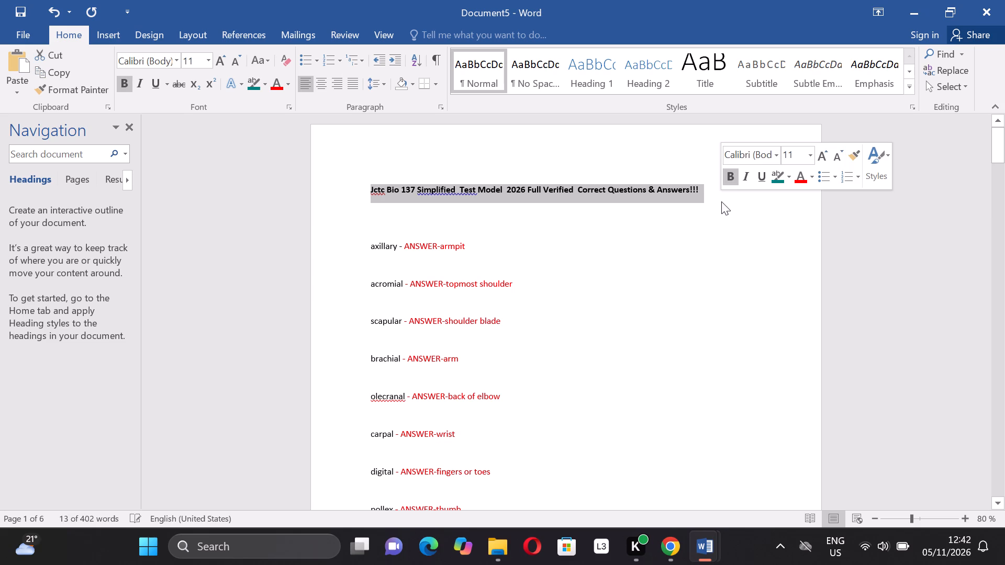
{"action": "left_click", "coordinate": [811, 158]}
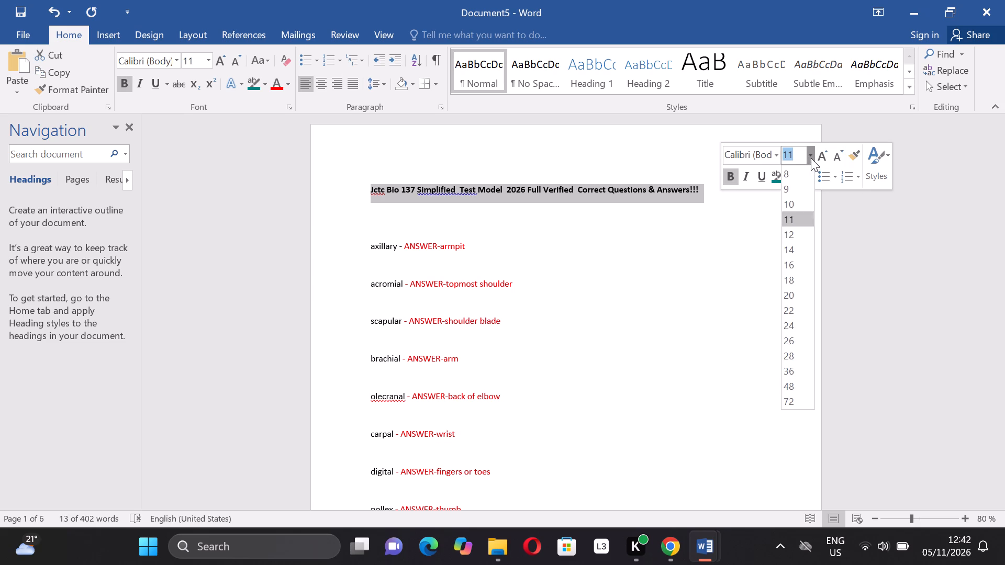
{"action": "left_click", "coordinate": [795, 295]}
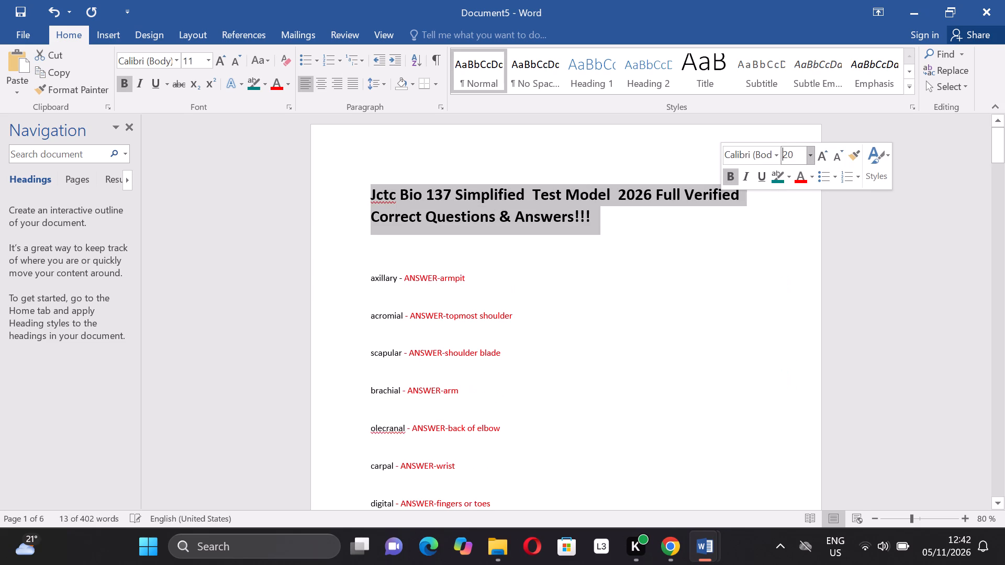
{"action": "left_click", "coordinate": [774, 156]}
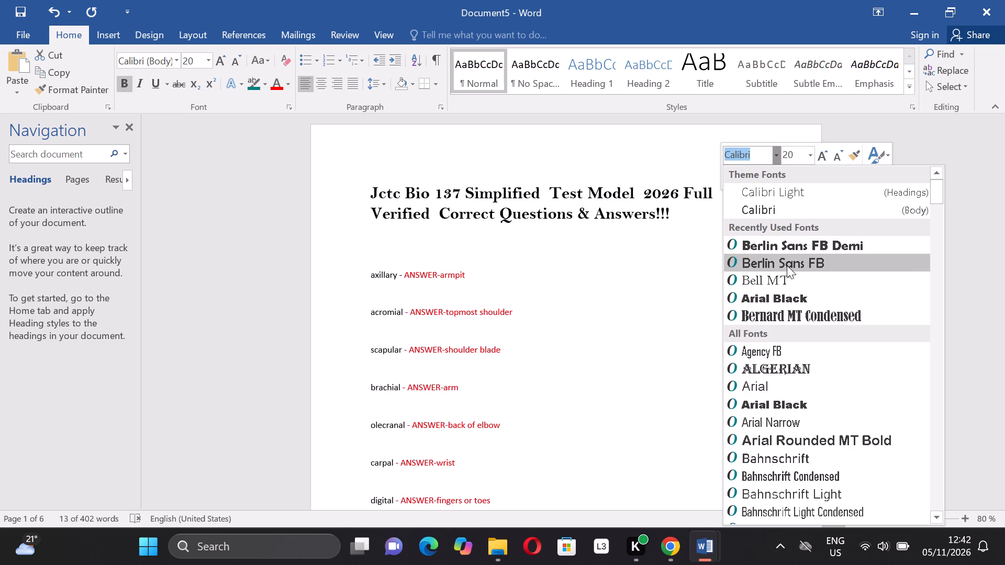
{"action": "left_click", "coordinate": [790, 247]}
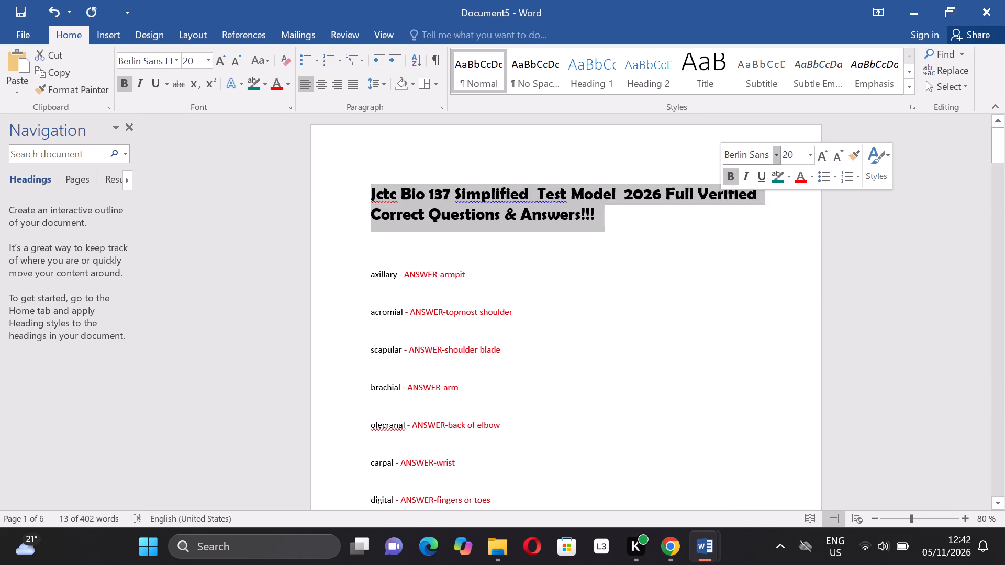
Format all question-and-answer text below the title in Arial Black at font size 16.
{"action": "left_click_drag", "start_coordinate": [371, 270], "coordinate": [533, 564]}
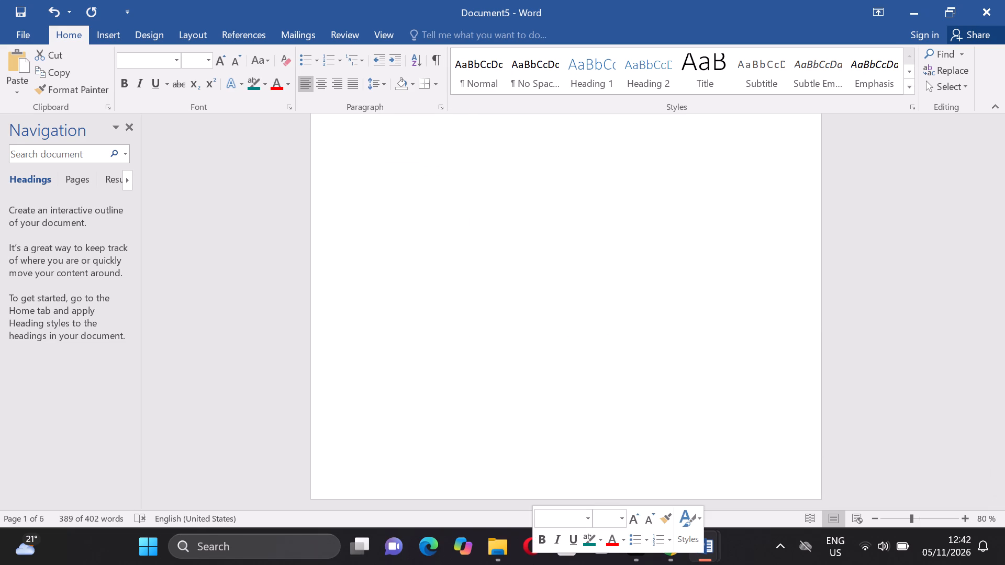
{"action": "left_click", "coordinate": [625, 521]}
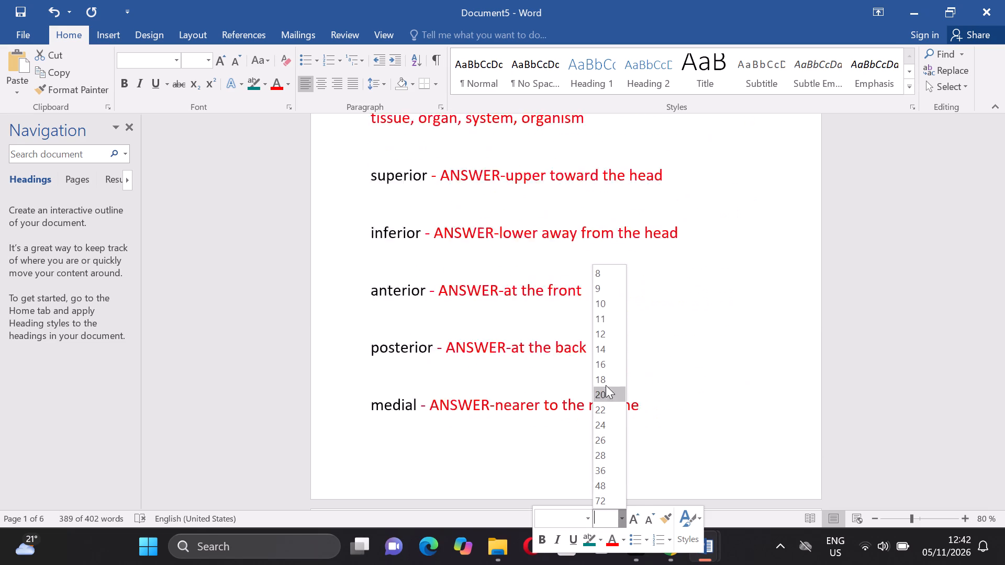
{"action": "left_click", "coordinate": [602, 361]}
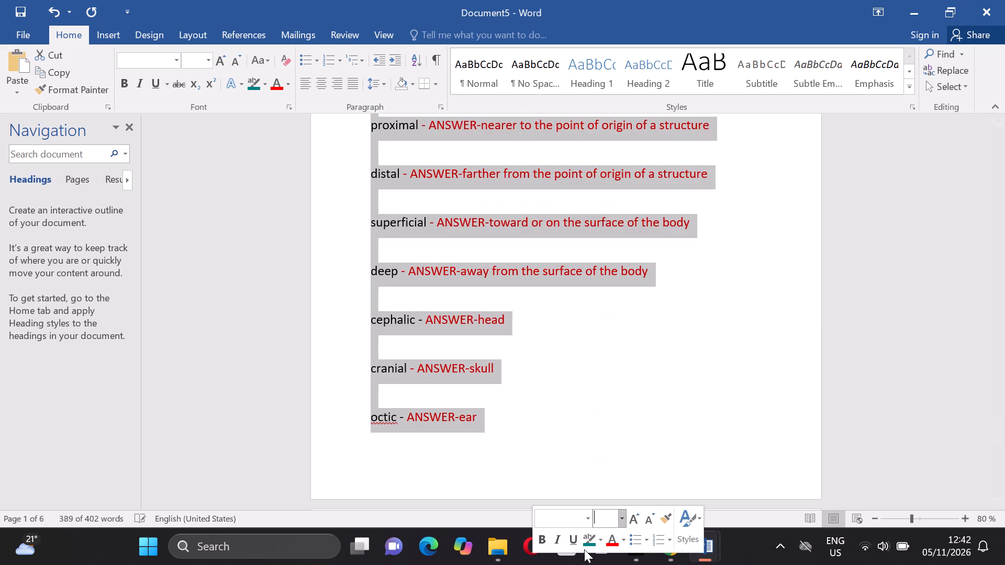
{"action": "left_click", "coordinate": [591, 516]}
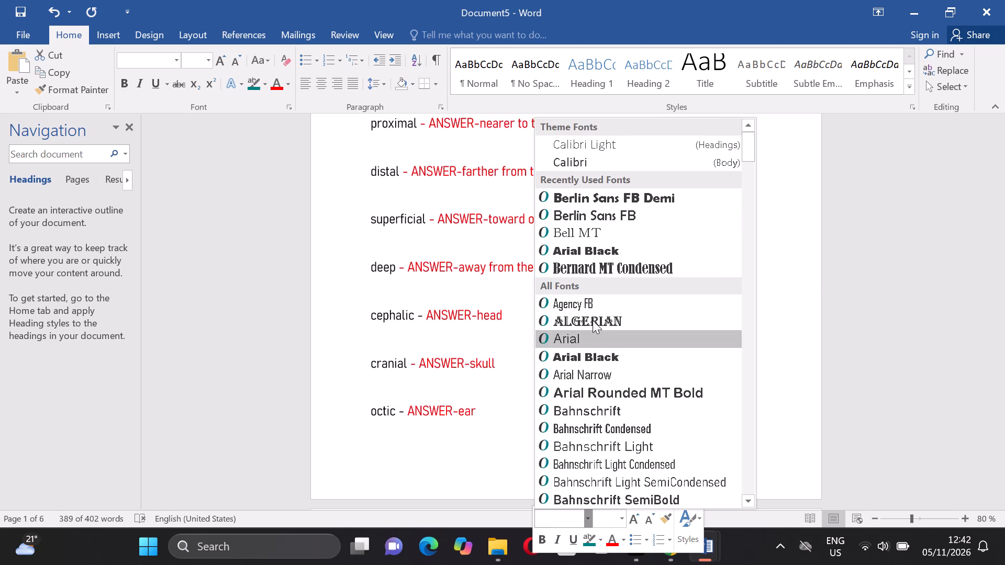
{"action": "left_click", "coordinate": [596, 253]}
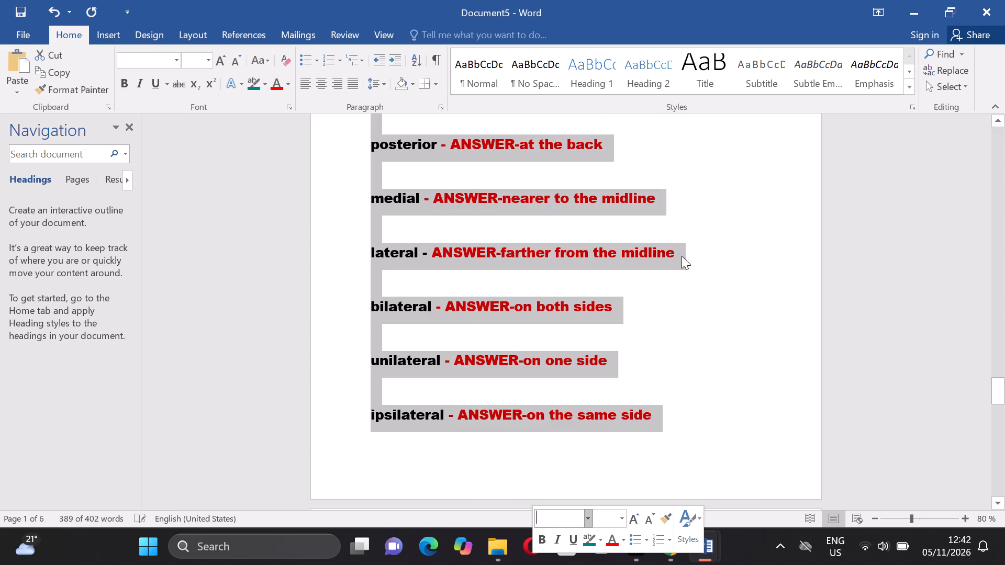
{"action": "scroll", "coordinate": [690, 224], "scroll_direction": "up", "scroll_amount": 20}
{"action": "scroll", "coordinate": [690, 224], "scroll_direction": "up", "scroll_amount": 4}
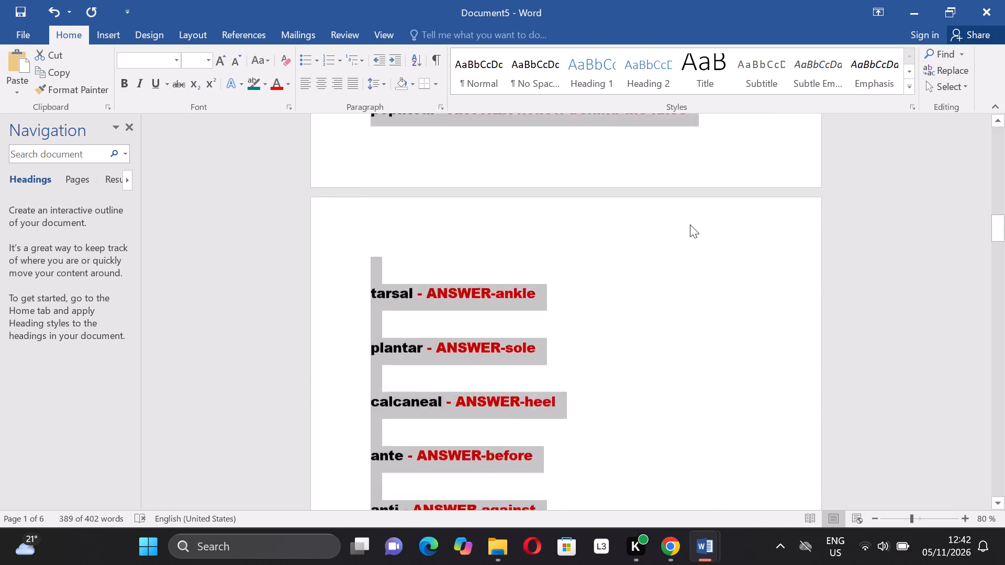
{"action": "scroll", "coordinate": [690, 224], "scroll_direction": "up", "scroll_amount": 17}
{"action": "left_click", "coordinate": [622, 267]}
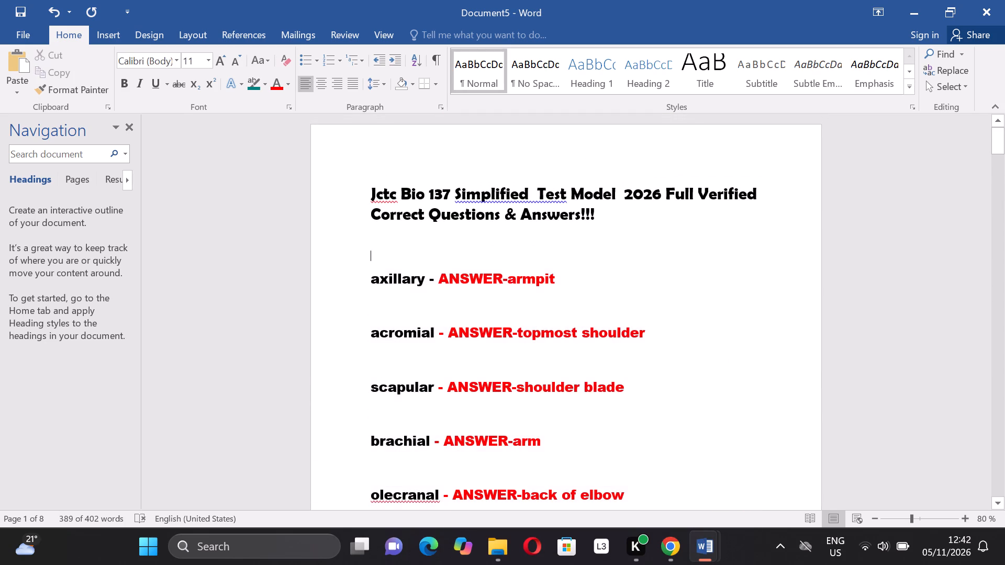
Underline the entire two-line title and highlight it in teal.
{"action": "left_click_drag", "start_coordinate": [367, 187], "coordinate": [502, 218]}
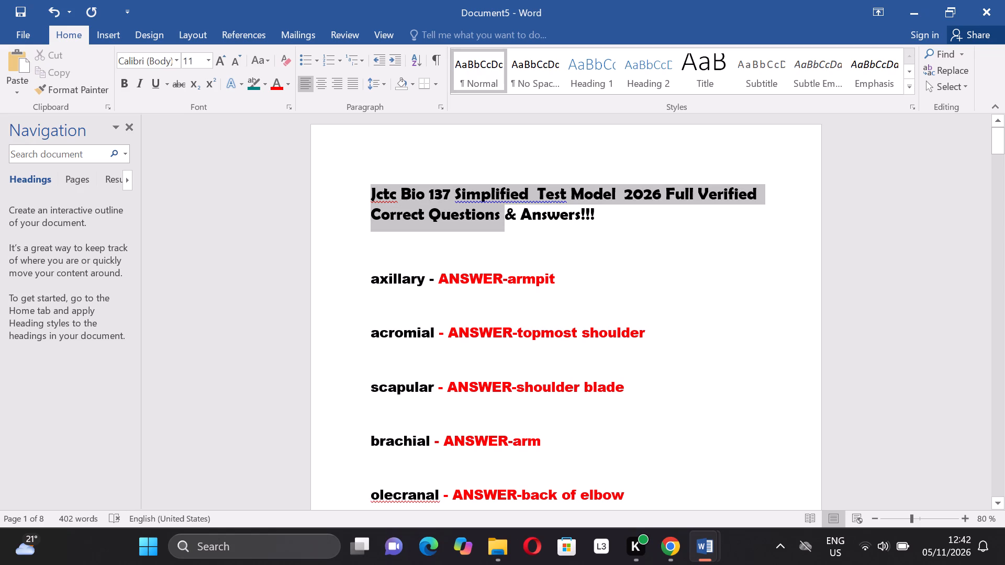
{"action": "left_click_drag", "start_coordinate": [502, 218], "coordinate": [628, 234]}
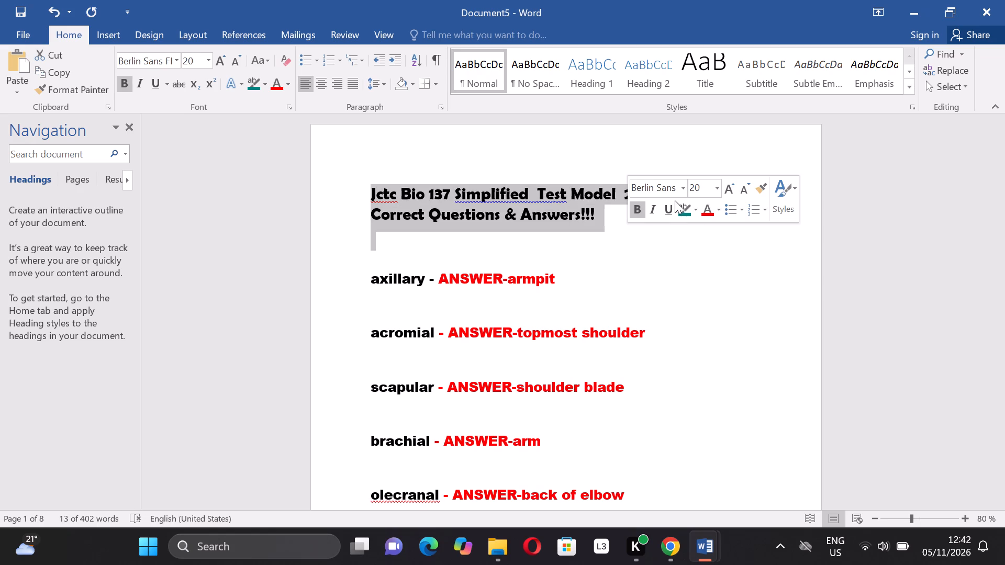
{"action": "left_click", "coordinate": [665, 204]}
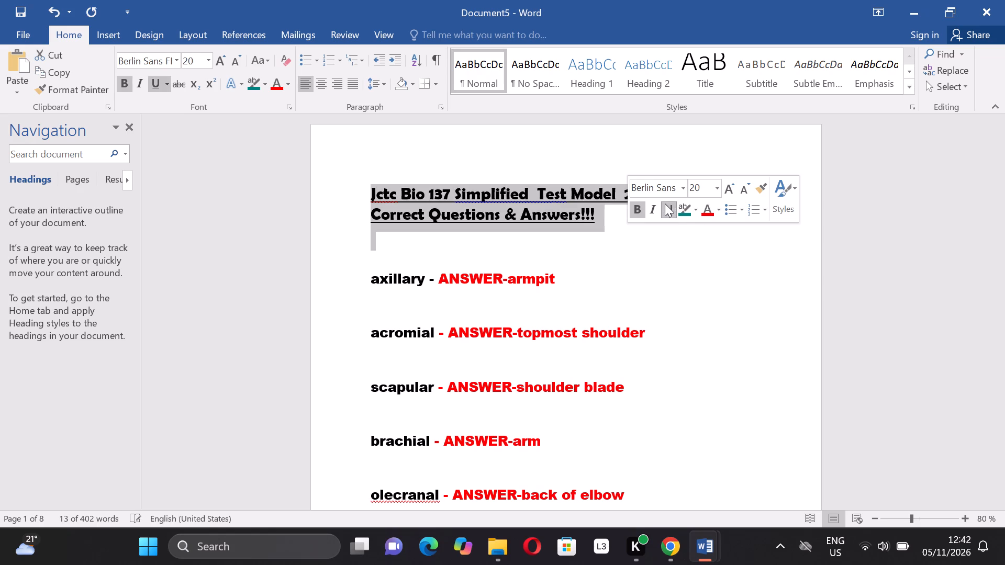
{"action": "left_click", "coordinate": [688, 212]}
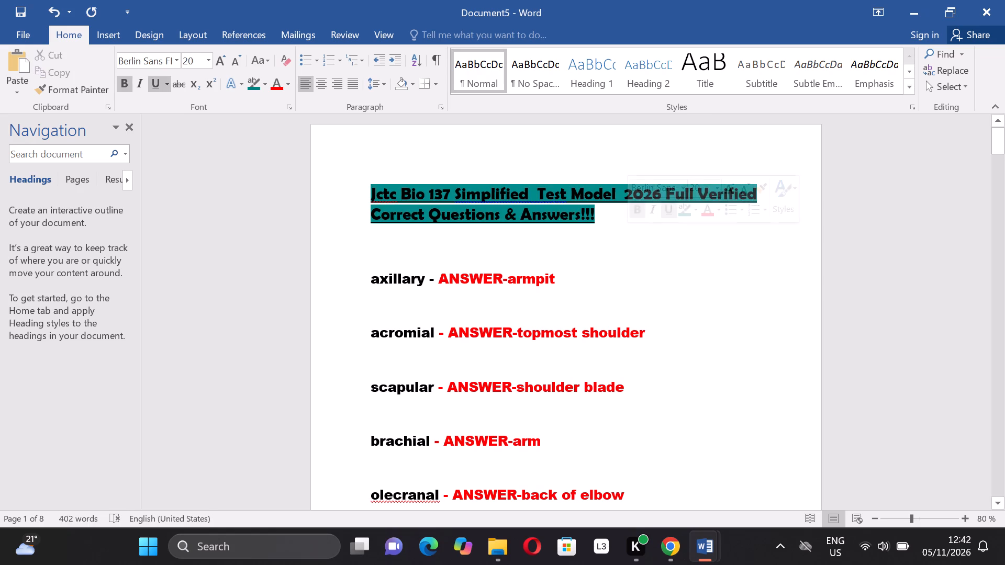
{"action": "left_click", "coordinate": [633, 245]}
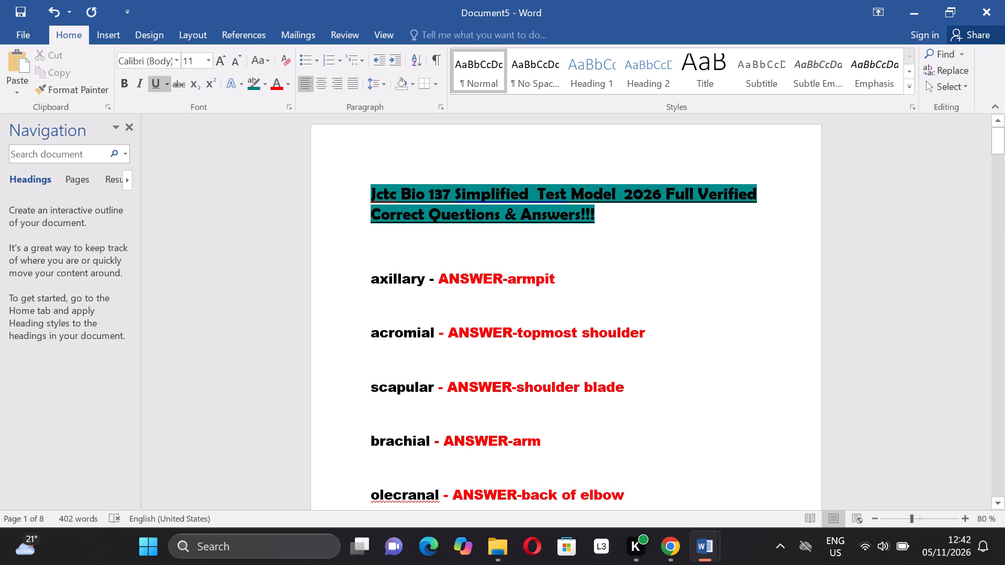
Center the title, including the blank line beneath it.
{"action": "left_click", "coordinate": [321, 82]}
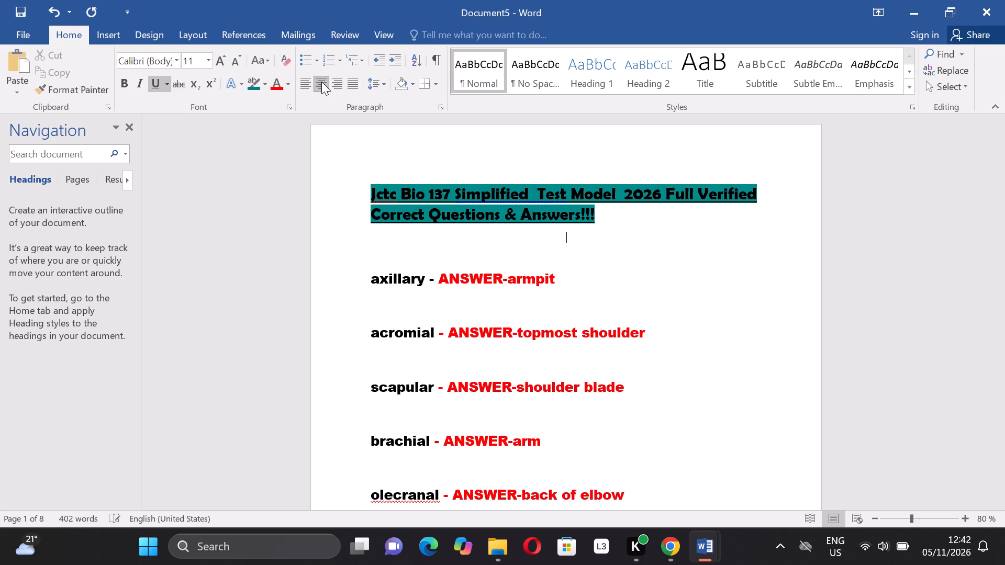
{"action": "left_click", "coordinate": [321, 82]}
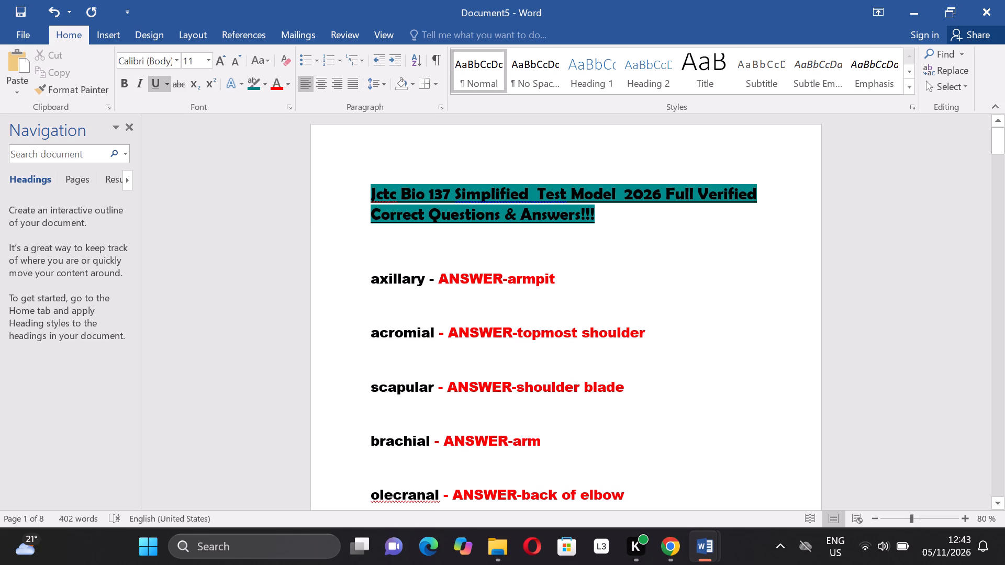
{"action": "left_click_drag", "start_coordinate": [367, 191], "coordinate": [588, 231]}
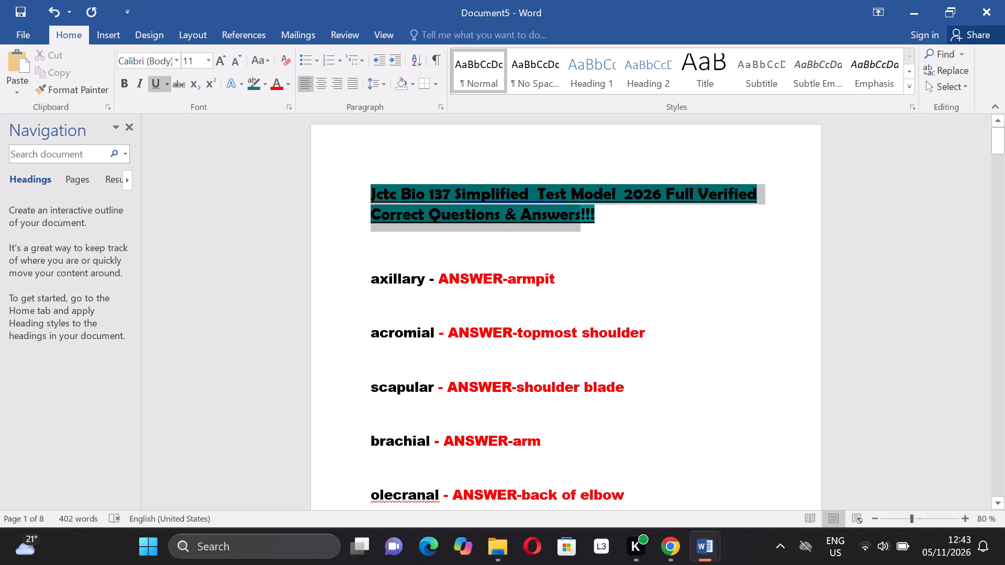
{"action": "left_click_drag", "start_coordinate": [588, 231], "coordinate": [611, 232]}
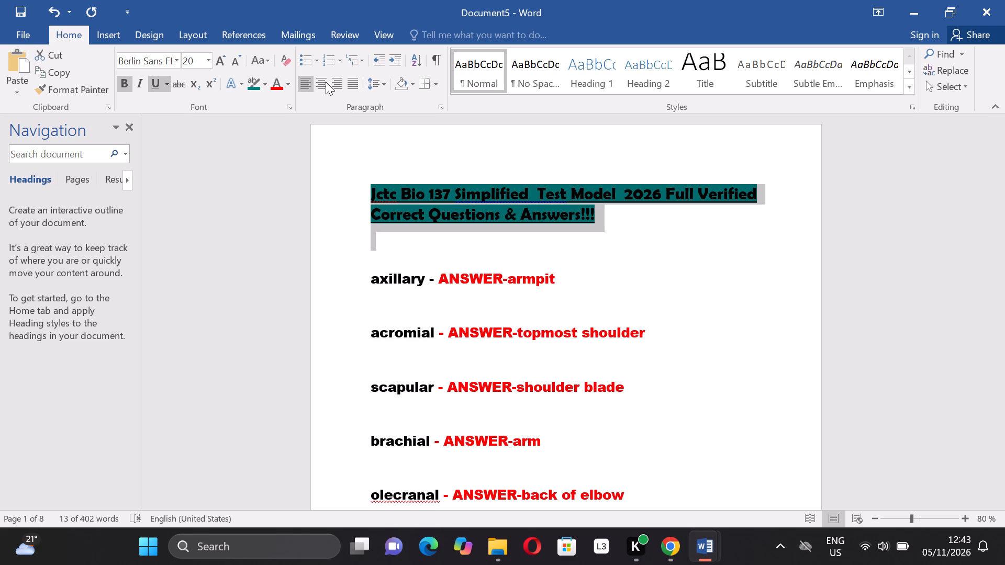
{"action": "left_click", "coordinate": [324, 81]}
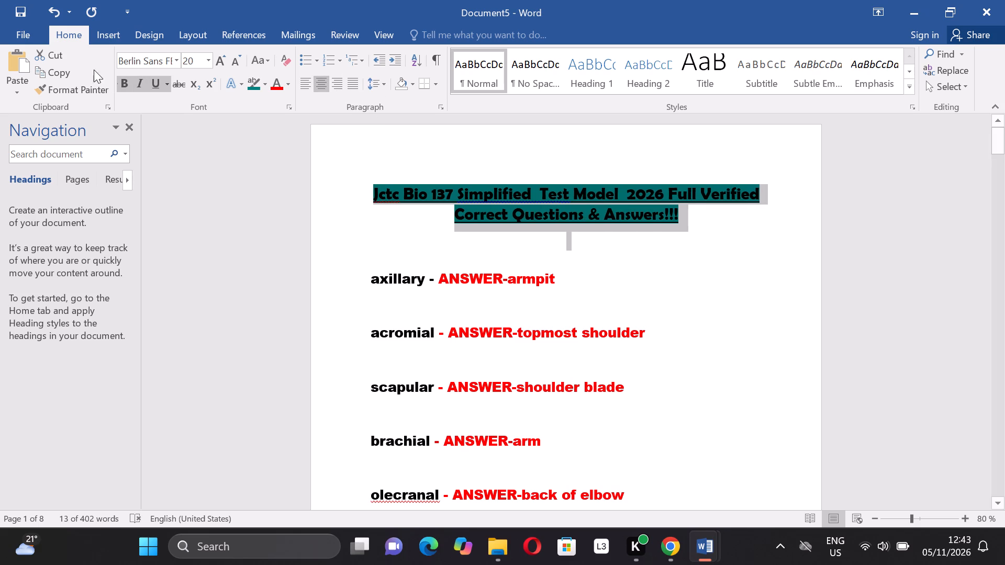
Save the Jctc Bio 137 document as a PDF in the BNN002 folder and close the published PDF.
{"action": "left_click", "coordinate": [18, 31]}
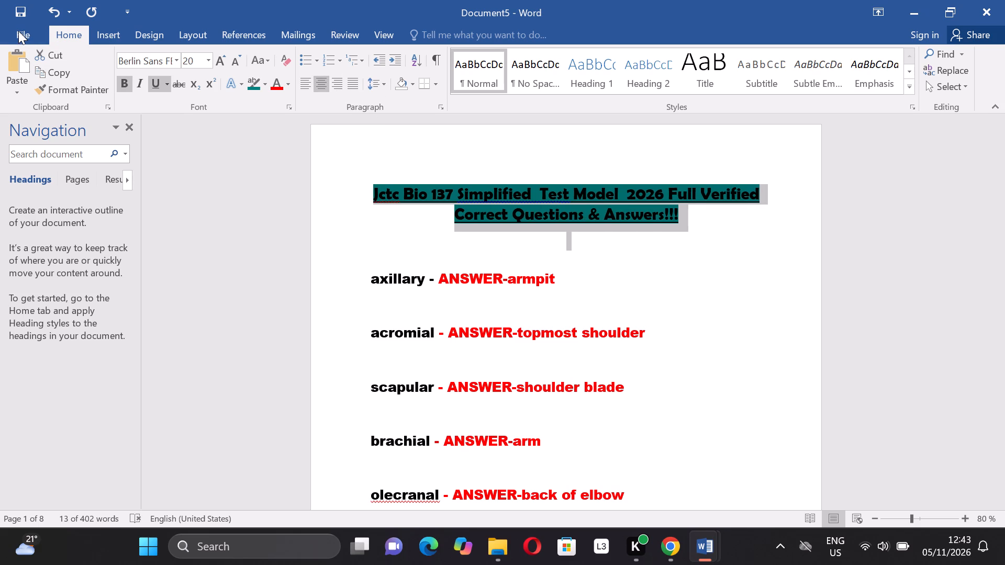
{"action": "left_click", "coordinate": [65, 170]}
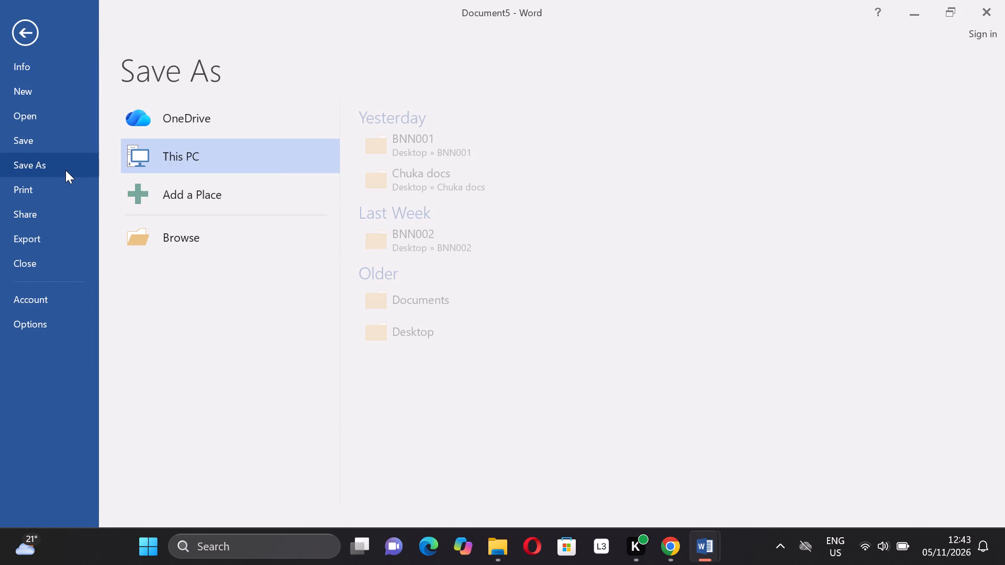
{"action": "left_click", "coordinate": [473, 237]}
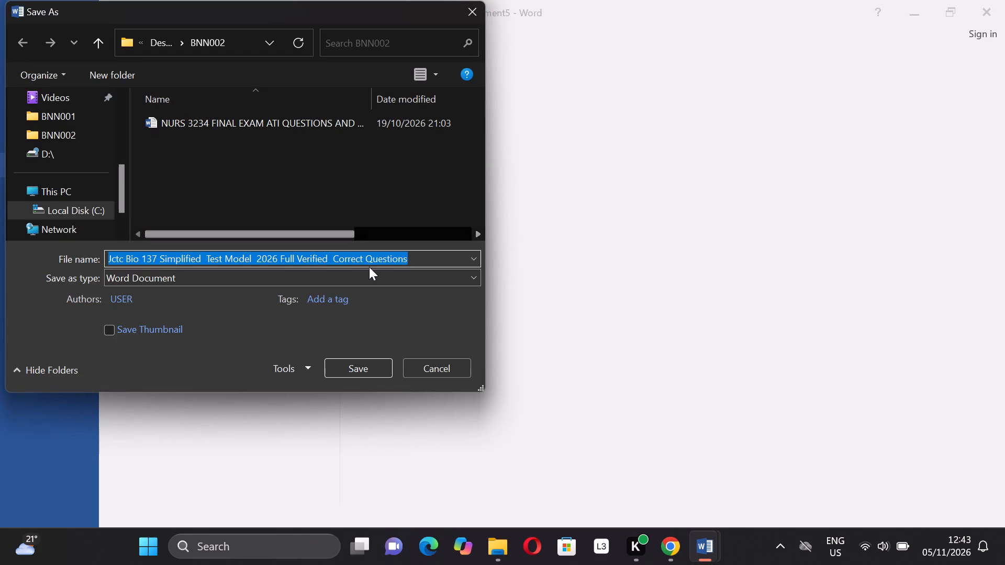
{"action": "left_click", "coordinate": [343, 272]}
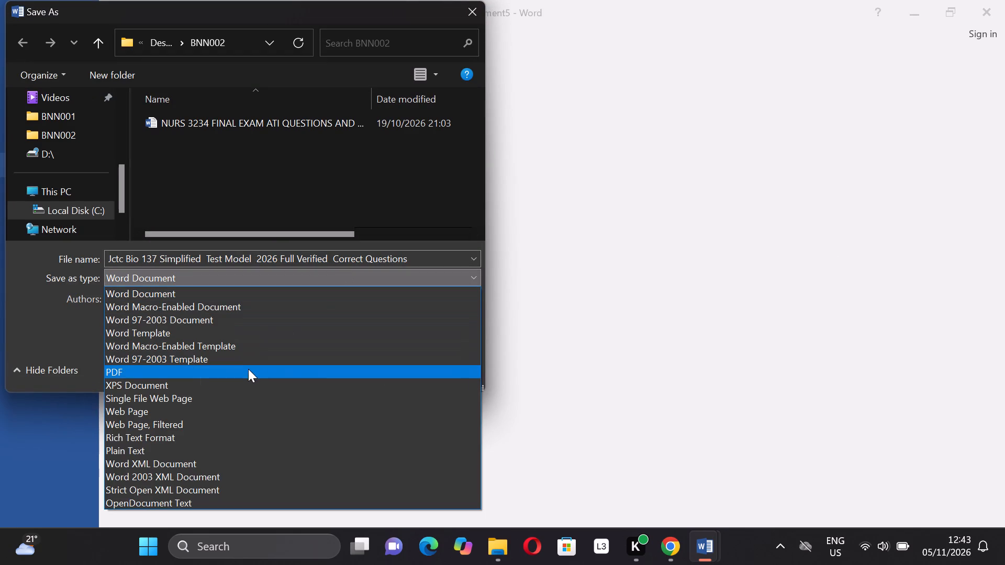
{"action": "left_click", "coordinate": [247, 372]}
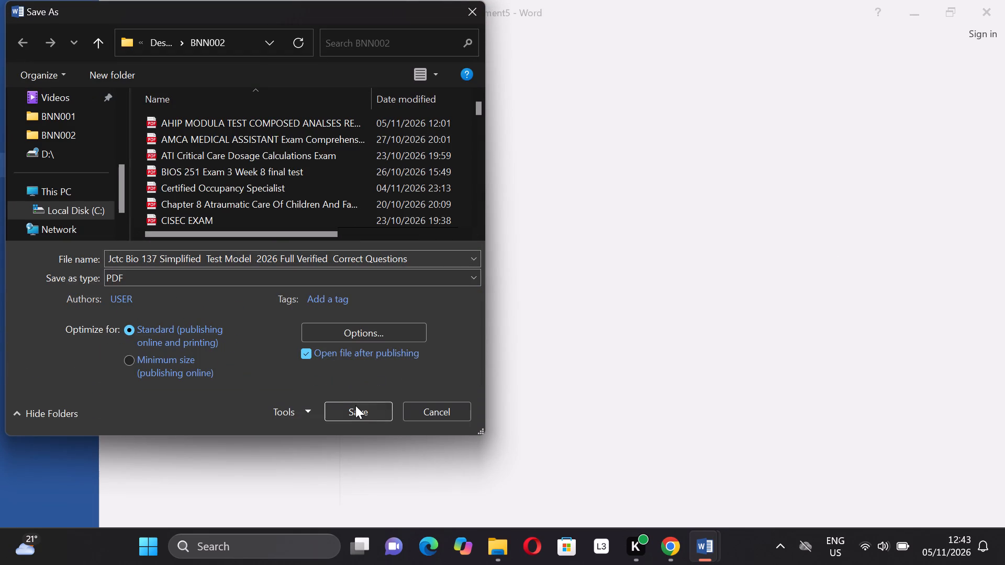
{"action": "left_click", "coordinate": [355, 405]}
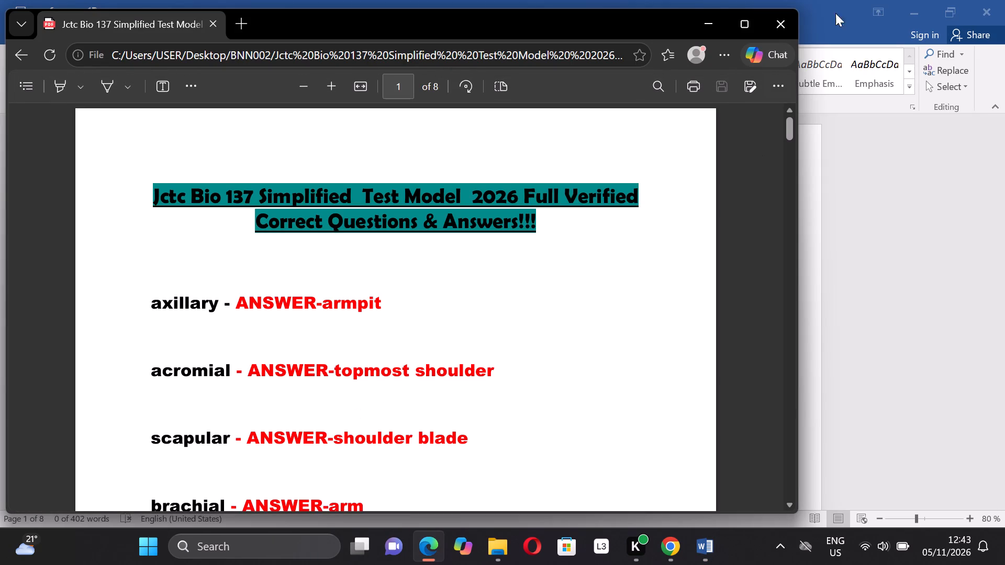
{"action": "left_click", "coordinate": [786, 17]}
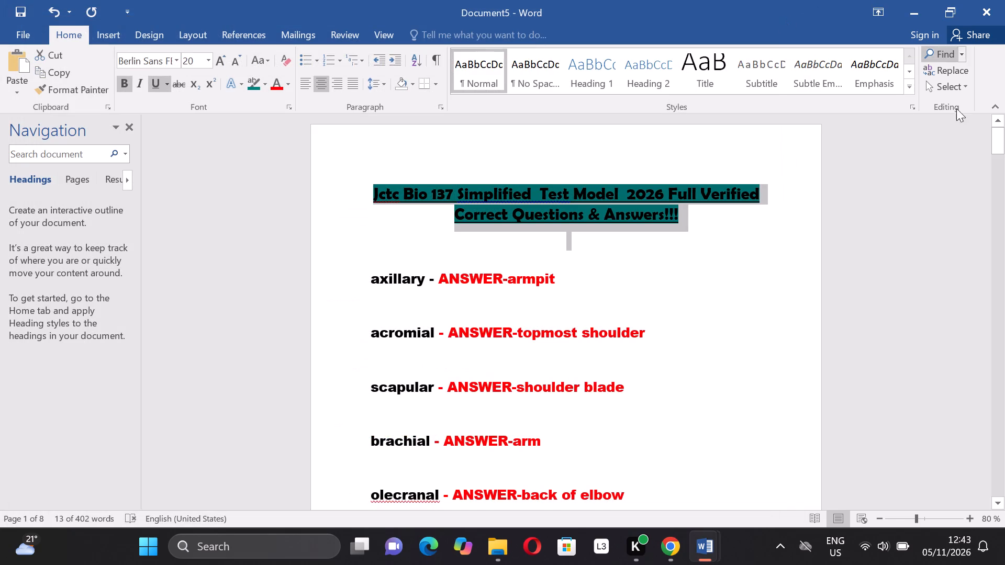
Close the Jctc Bio 137 Word document.
{"action": "left_click", "coordinate": [985, 5]}
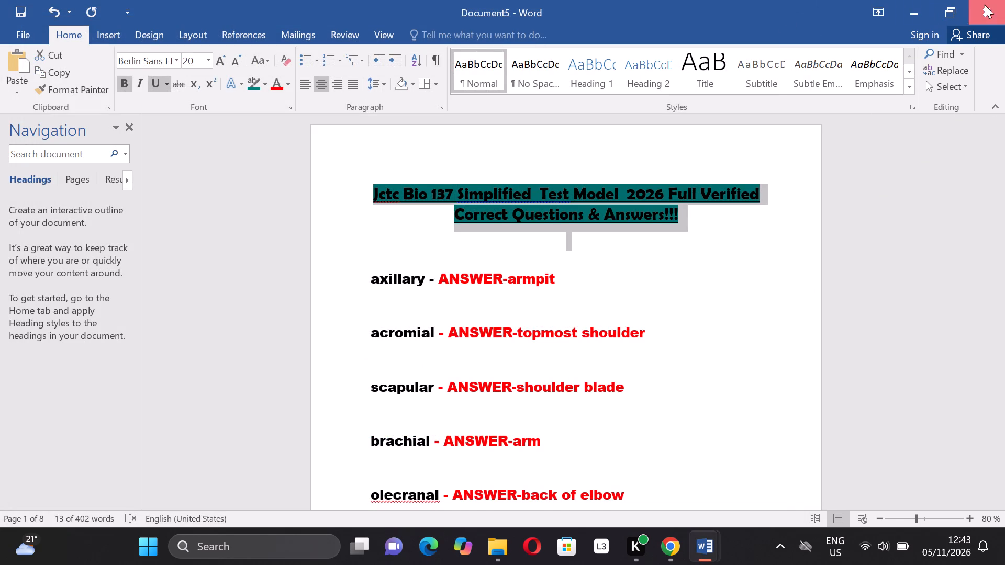
{"action": "left_click", "coordinate": [498, 296]}
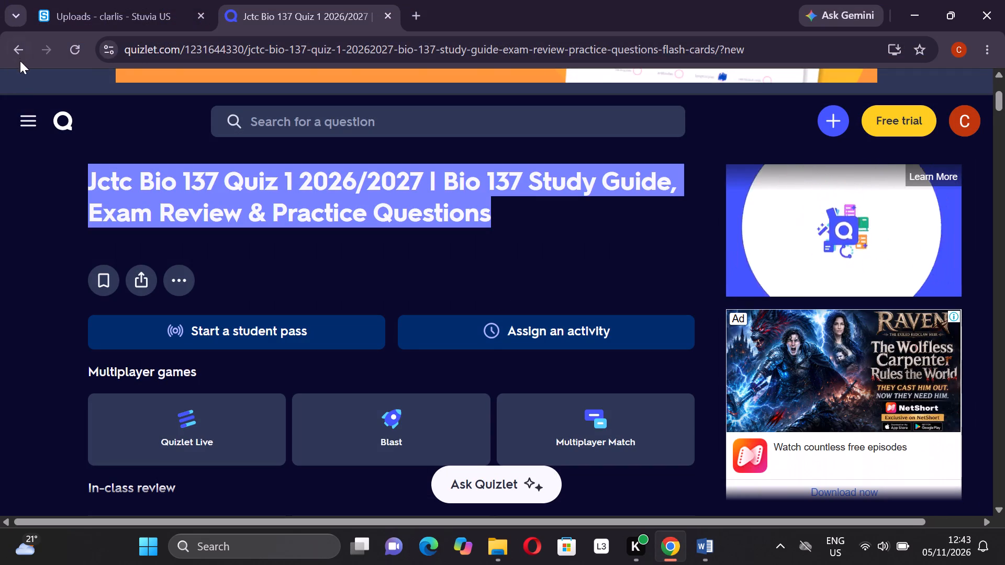
In Chrome, return to the Quizlet user's set list and open the "ROSEMAN ABSN BLOCK 2 QUESTIONS AND ANSWERS" set.
{"action": "left_click", "coordinate": [18, 44]}
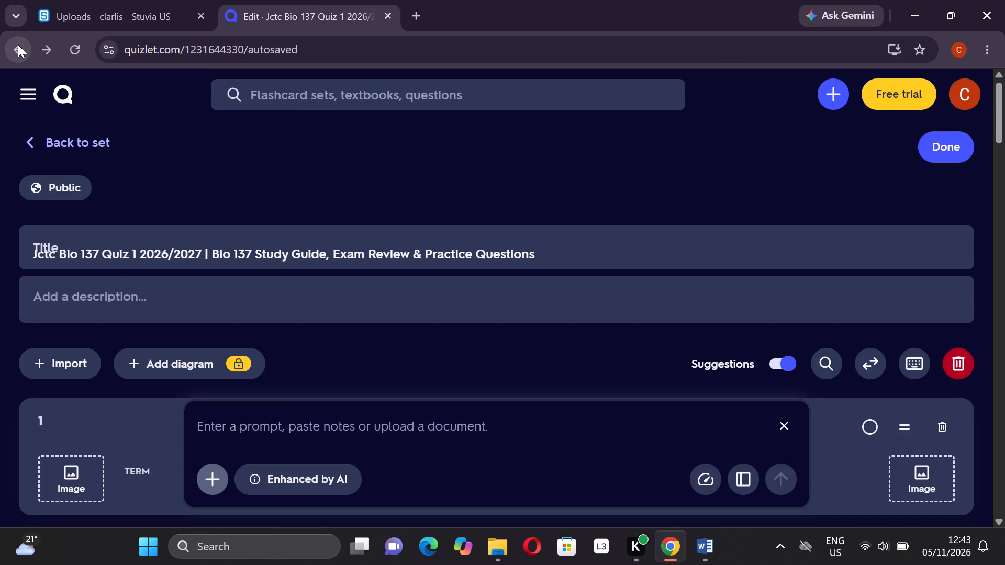
{"action": "left_click", "coordinate": [18, 44]}
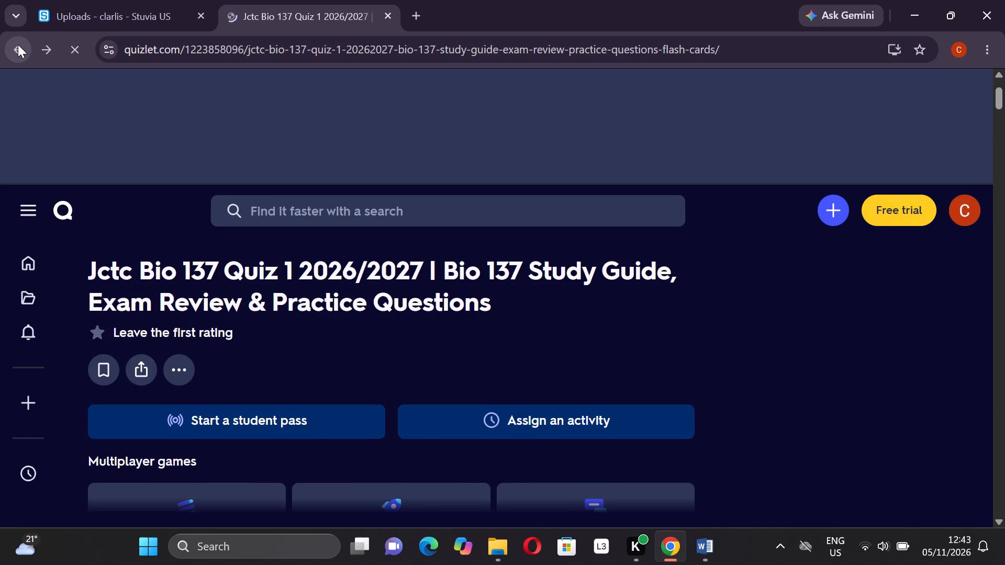
{"action": "left_click", "coordinate": [18, 44]}
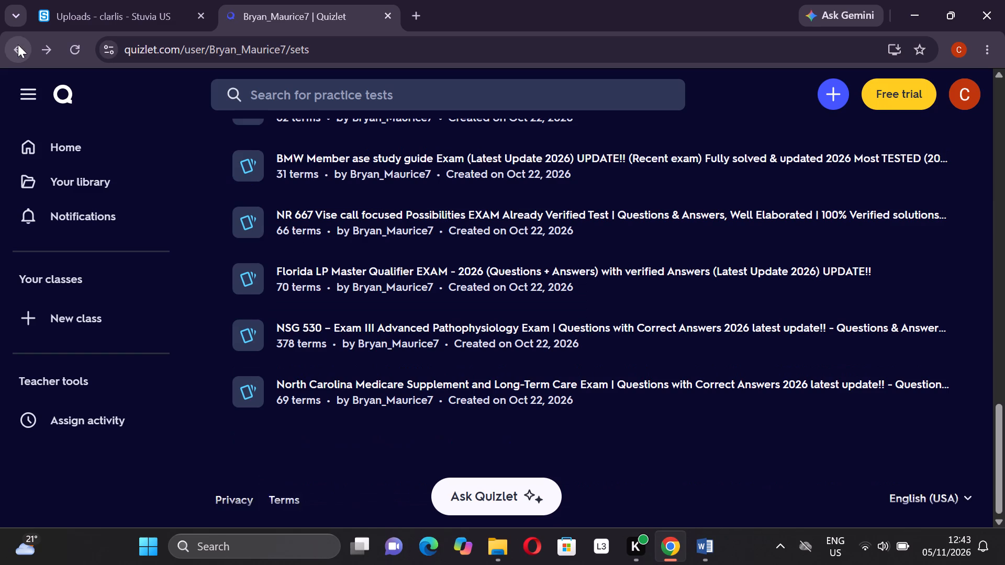
{"action": "scroll", "coordinate": [476, 243], "scroll_direction": "down", "scroll_amount": 4}
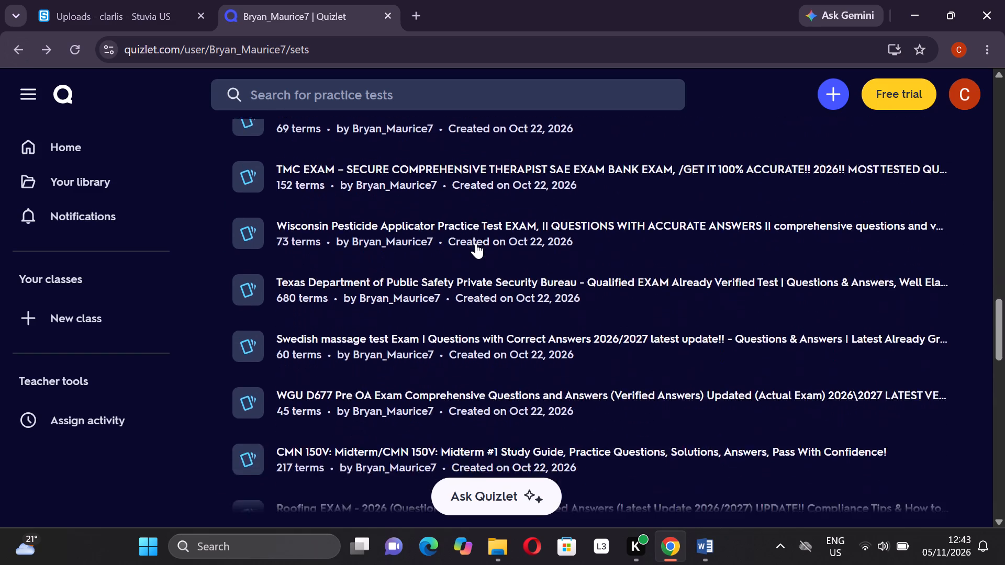
{"action": "scroll", "coordinate": [476, 243], "scroll_direction": "down", "scroll_amount": 11}
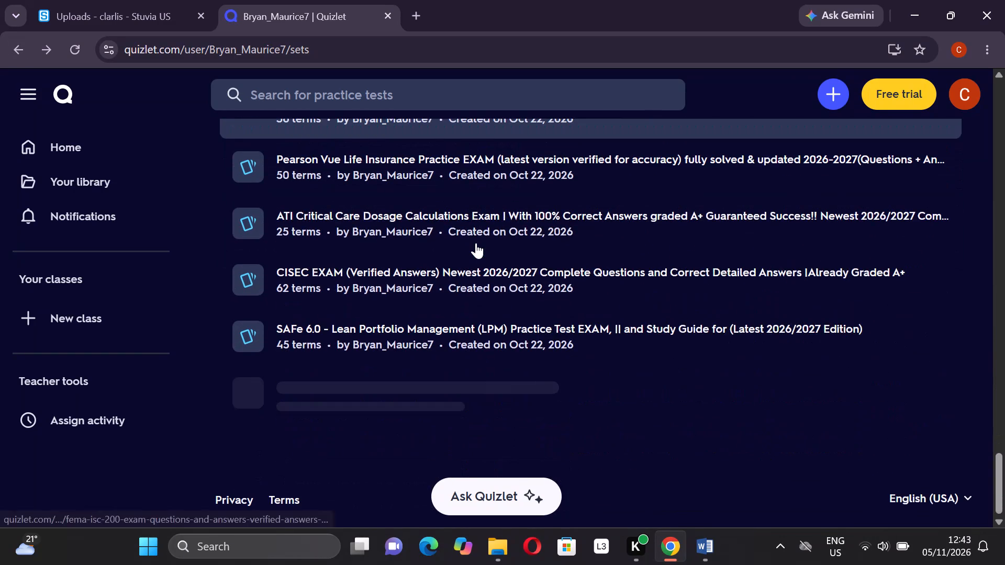
{"action": "scroll", "coordinate": [476, 243], "scroll_direction": "down", "scroll_amount": 4}
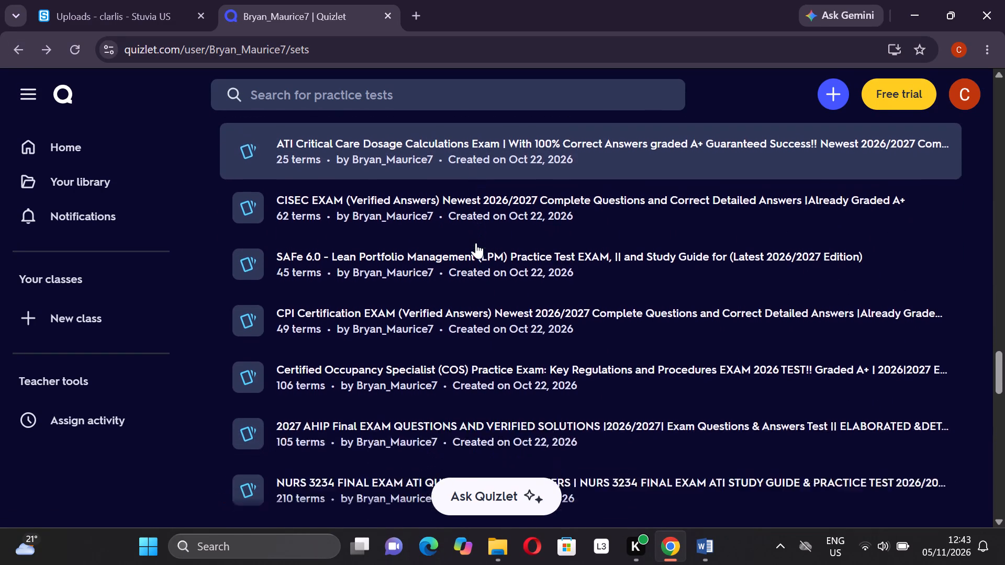
{"action": "scroll", "coordinate": [476, 243], "scroll_direction": "down", "scroll_amount": 4}
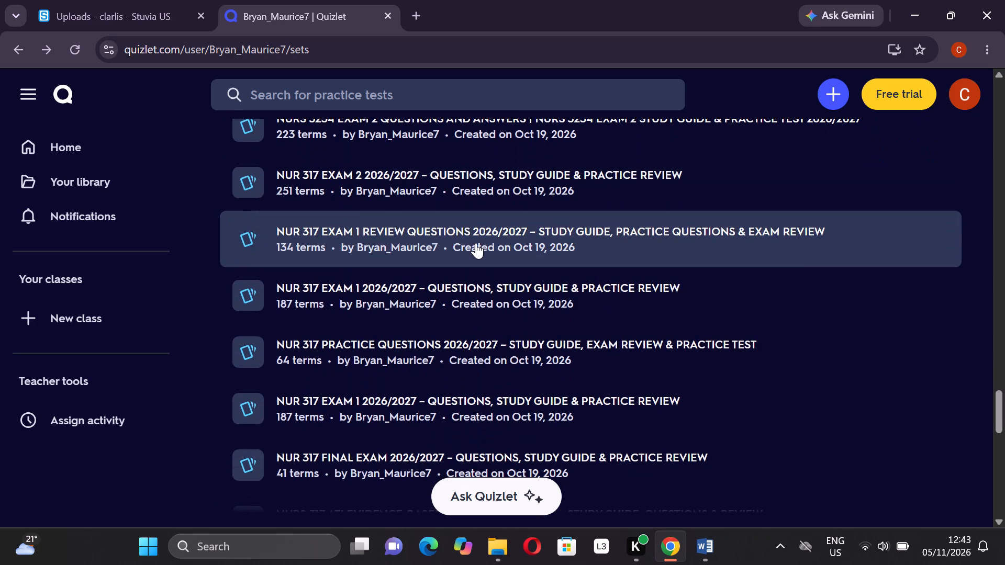
{"action": "scroll", "coordinate": [476, 243], "scroll_direction": "down", "scroll_amount": 8}
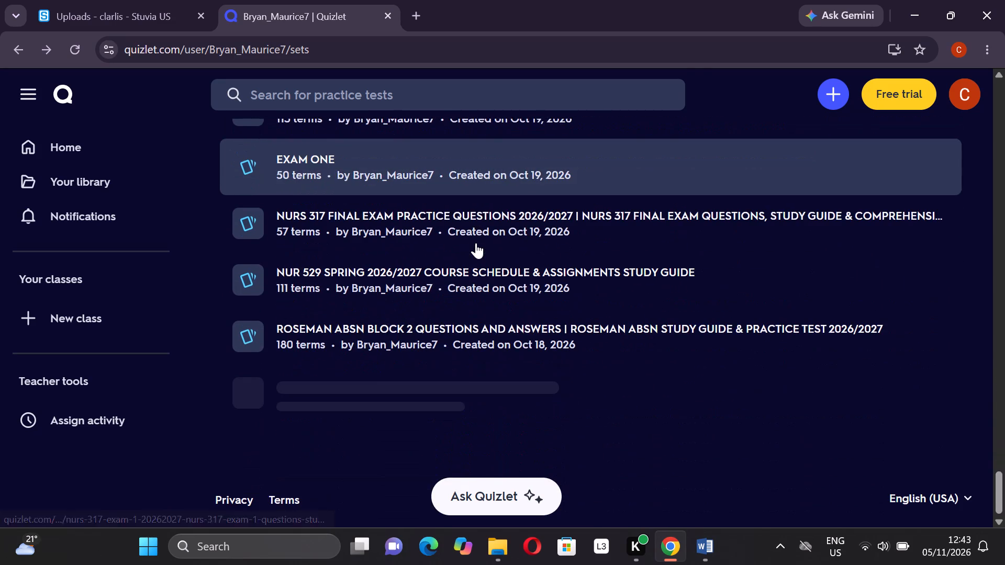
{"action": "scroll", "coordinate": [476, 243], "scroll_direction": "down", "scroll_amount": 1}
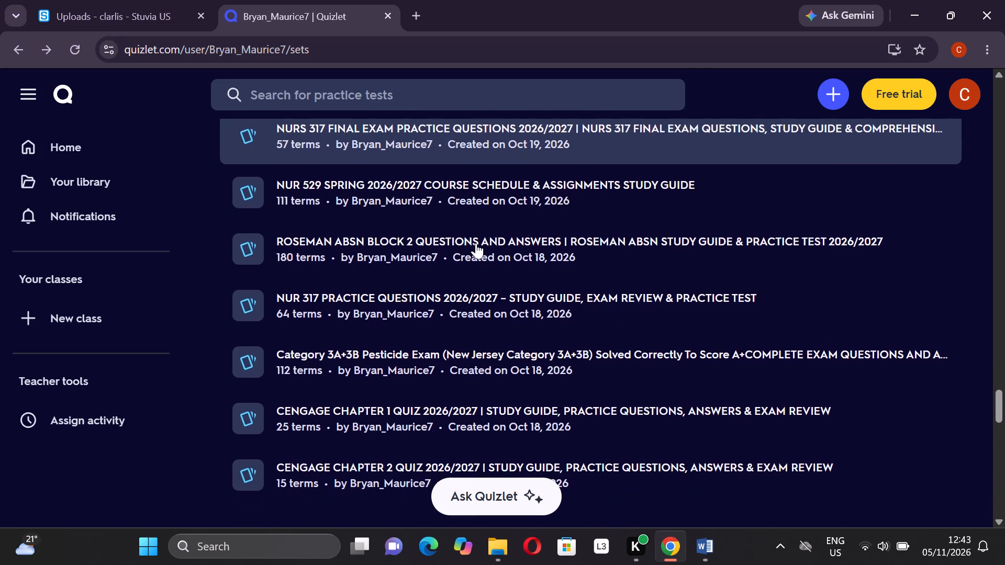
{"action": "scroll", "coordinate": [476, 243], "scroll_direction": "down", "scroll_amount": 1}
{"action": "double_click", "coordinate": [461, 233]}
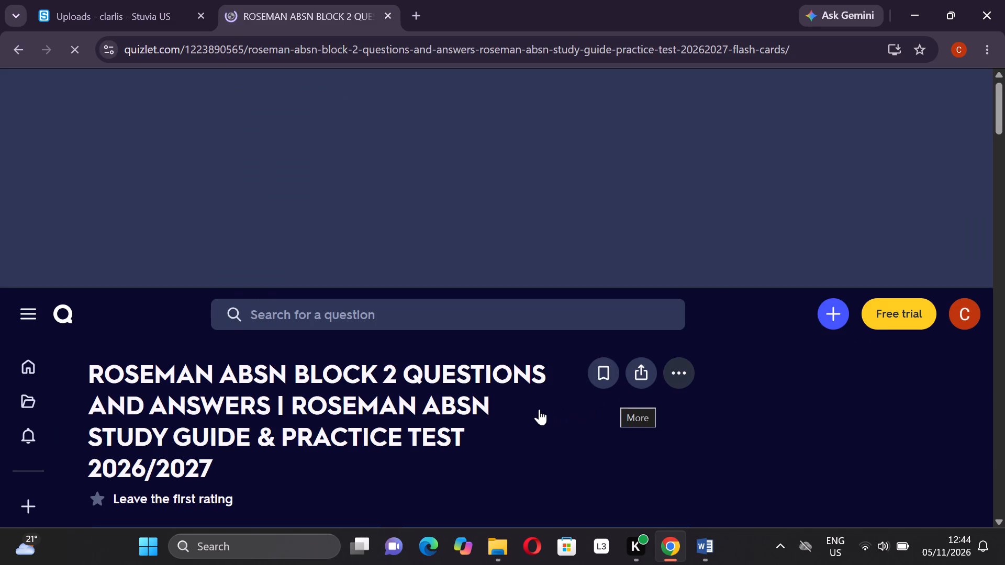
Make a copy of the Roseman ABSN Block 2 set, create it as a new flashcard set and dismiss the teaching suggestions.
{"action": "scroll", "coordinate": [539, 409], "scroll_direction": "down", "scroll_amount": 2}
{"action": "left_click", "coordinate": [181, 371]}
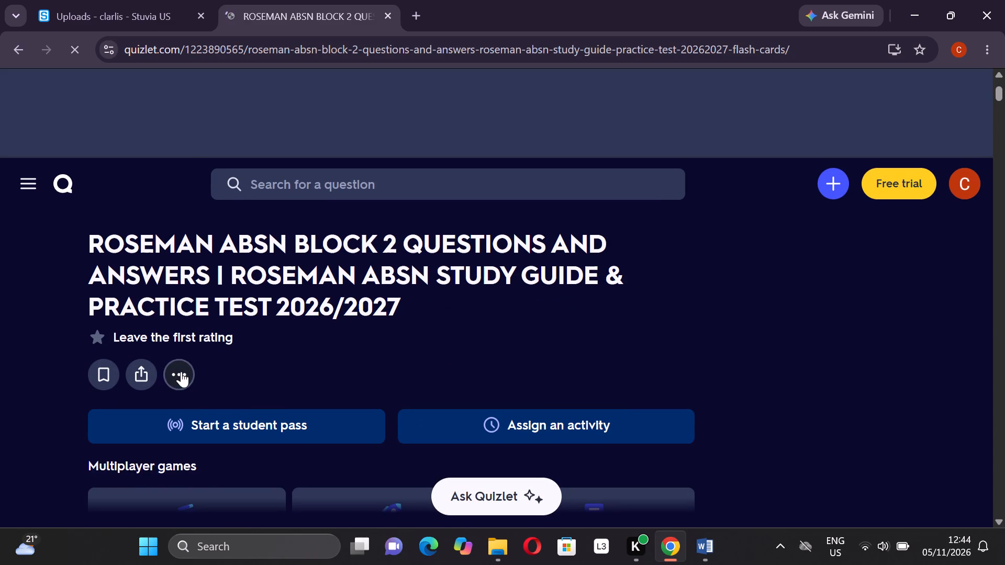
{"action": "left_click", "coordinate": [157, 202]}
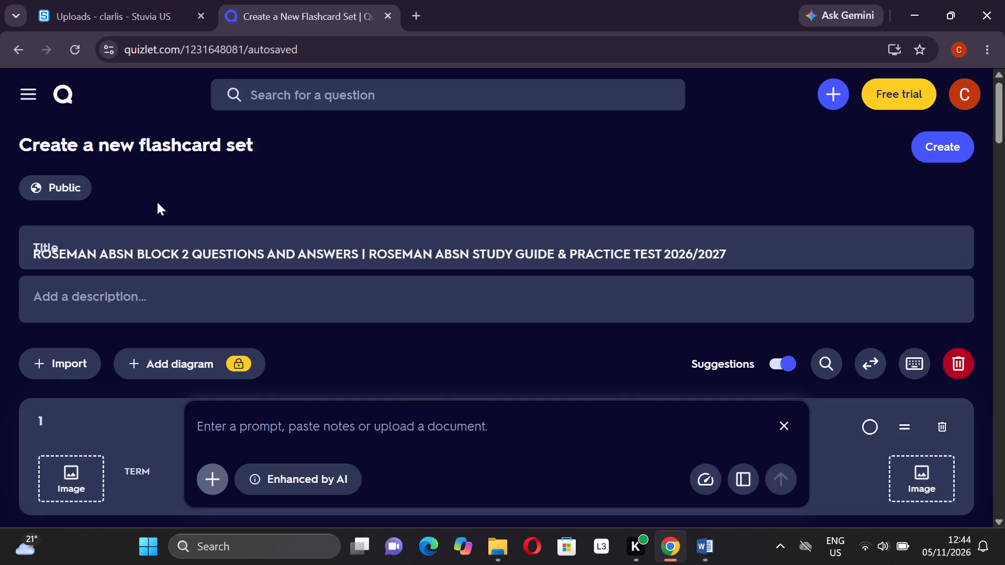
{"action": "left_click", "coordinate": [933, 142]}
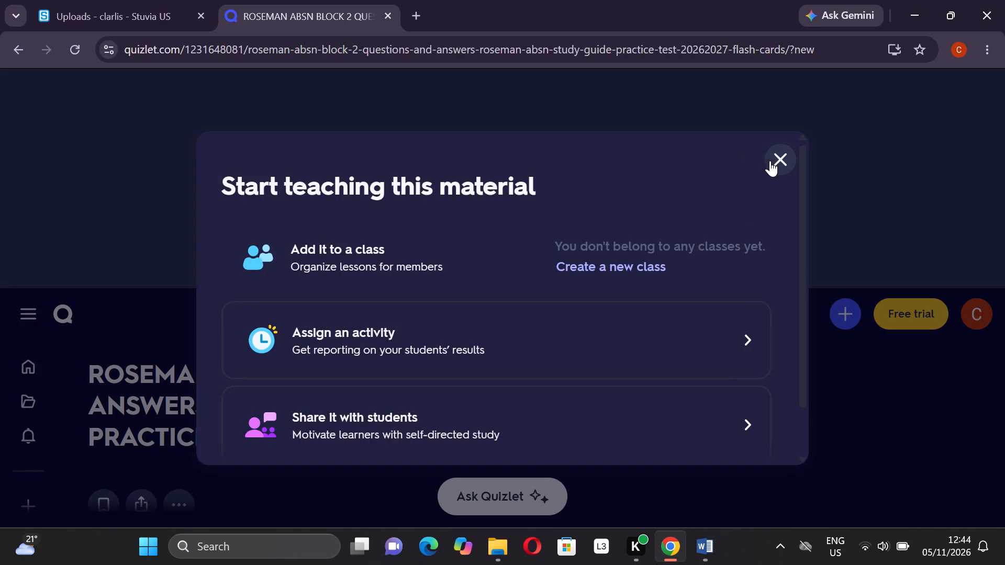
{"action": "left_click", "coordinate": [775, 157]}
Export the copied set with custom separators " - ANSWER-" between term and definition and "\n\n" between rows, and copy the text.
{"action": "scroll", "coordinate": [316, 395], "scroll_direction": "down", "scroll_amount": 2}
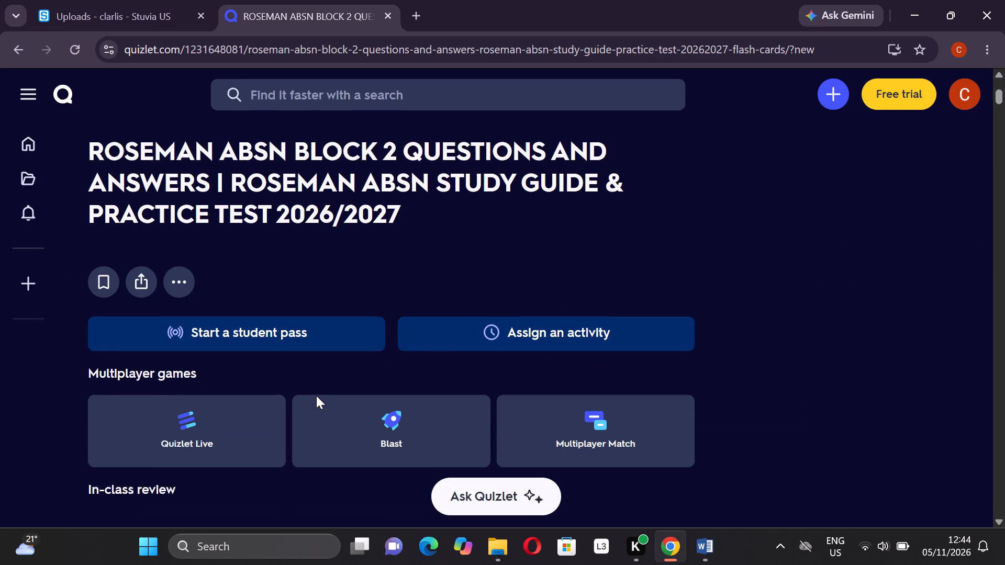
{"action": "scroll", "coordinate": [316, 395], "scroll_direction": "down", "scroll_amount": 1}
{"action": "left_click", "coordinate": [175, 234]}
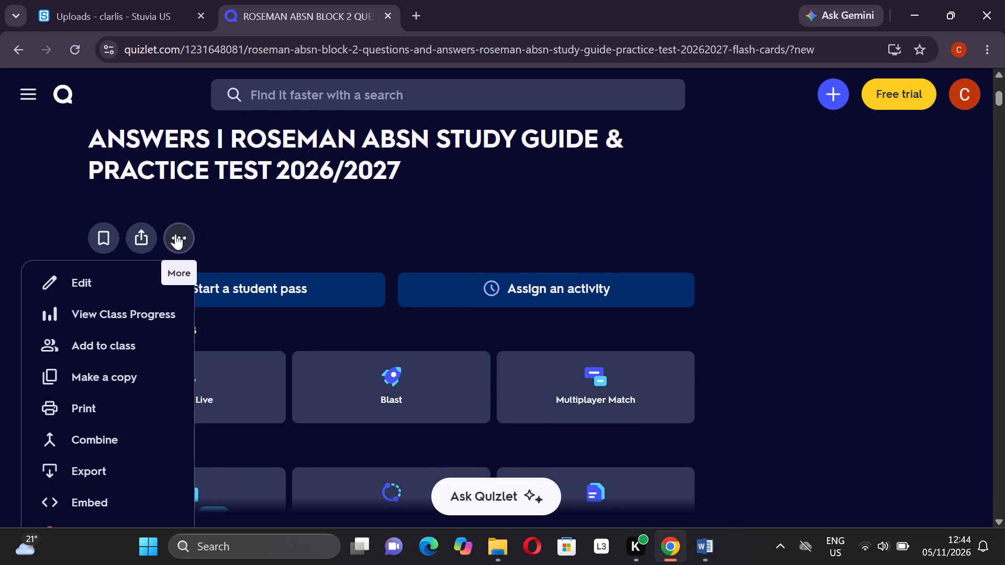
{"action": "left_click", "coordinate": [83, 462]}
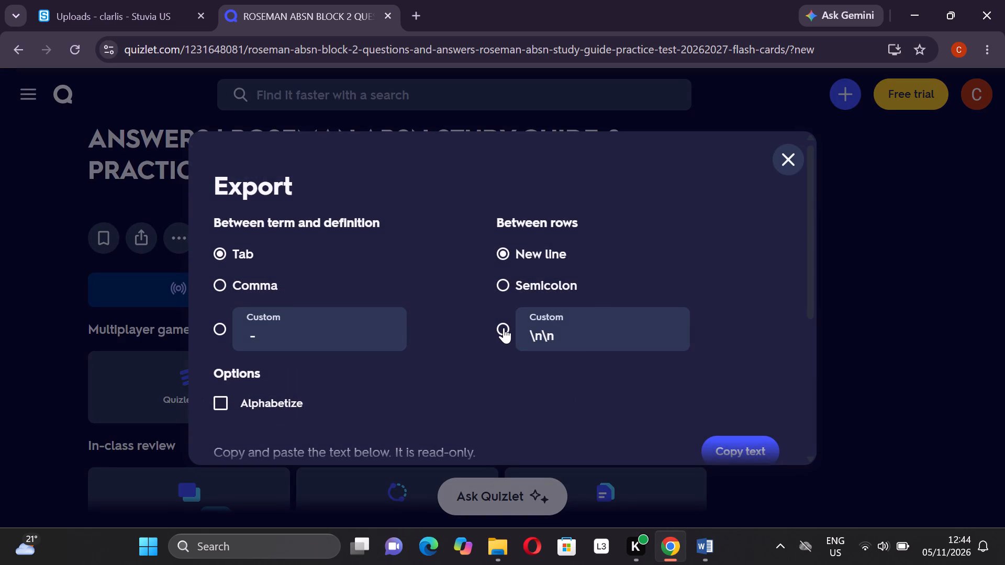
{"action": "left_click", "coordinate": [504, 327]}
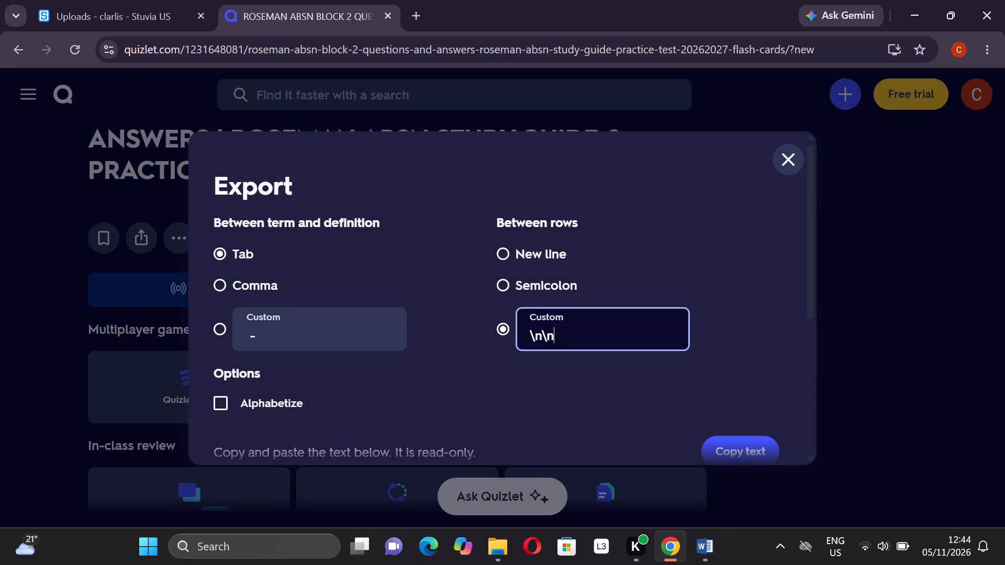
{"action": "left_click", "coordinate": [218, 330]}
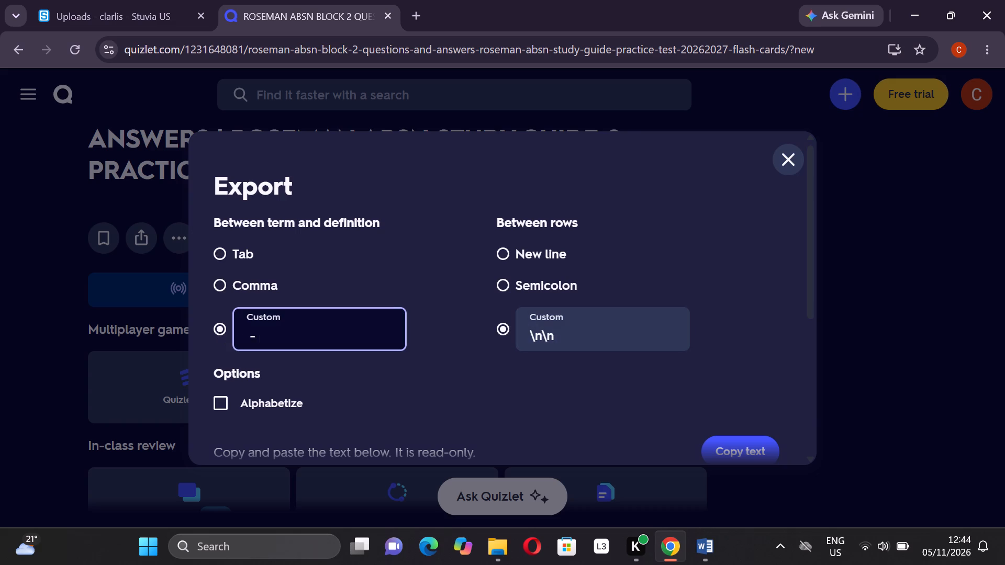
{"action": "left_click", "coordinate": [262, 332]}
{"action": "left_click", "coordinate": [342, 367]}
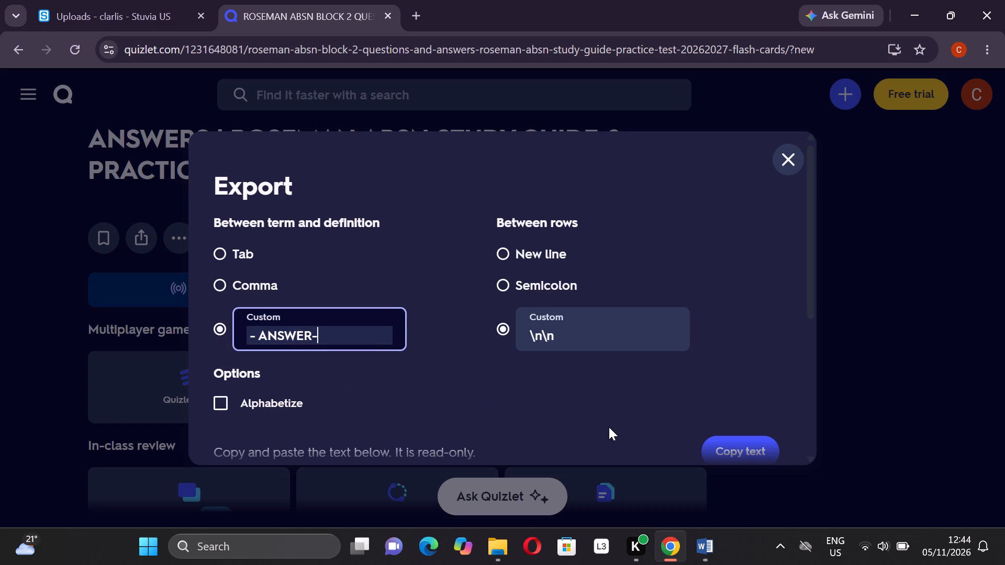
{"action": "scroll", "coordinate": [609, 427], "scroll_direction": "down", "scroll_amount": 1}
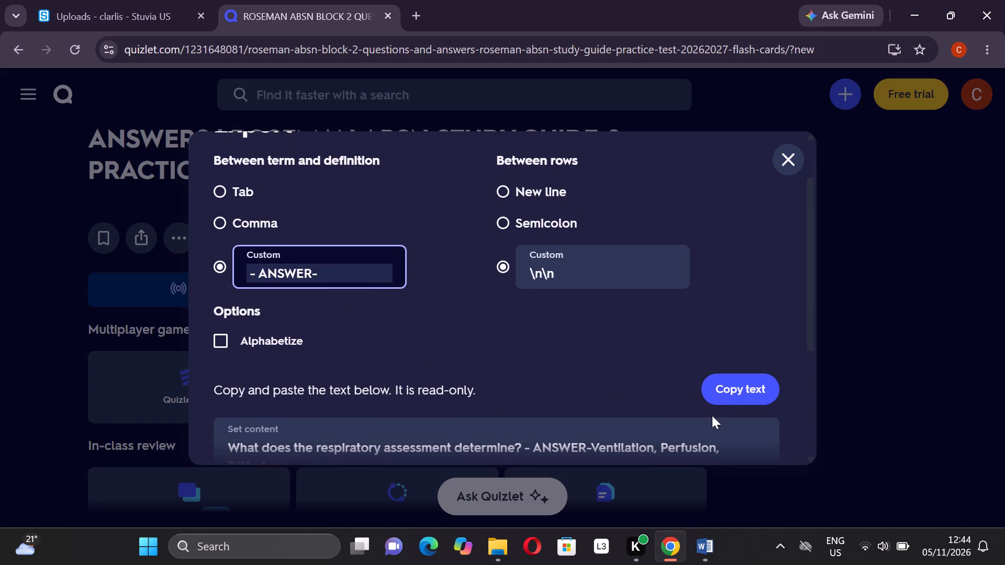
{"action": "left_click", "coordinate": [744, 395]}
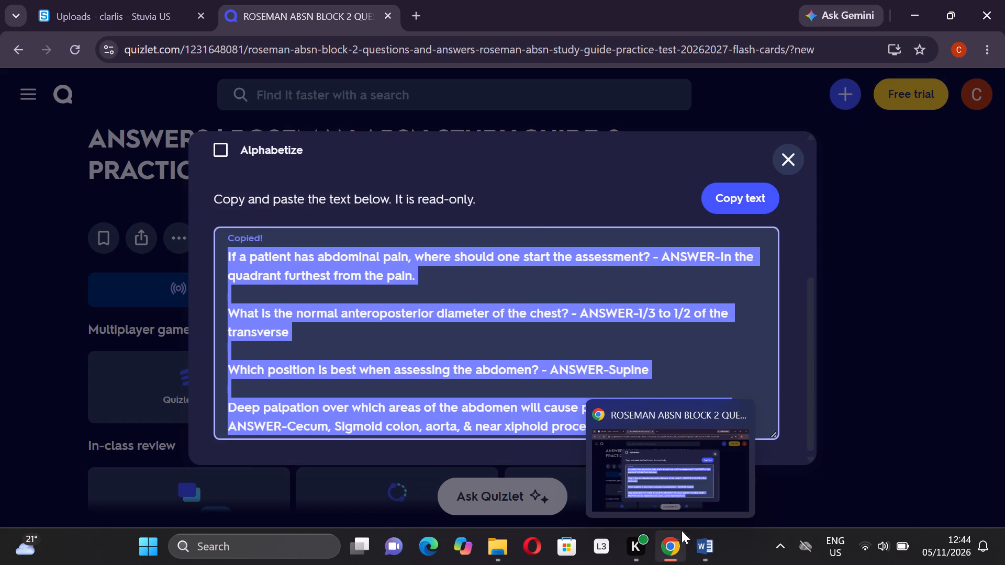
In Word, create a new blank document and paste the copied Roseman questions and answers with merged formatting.
{"action": "left_click", "coordinate": [698, 541]}
{"action": "left_click", "coordinate": [395, 167]}
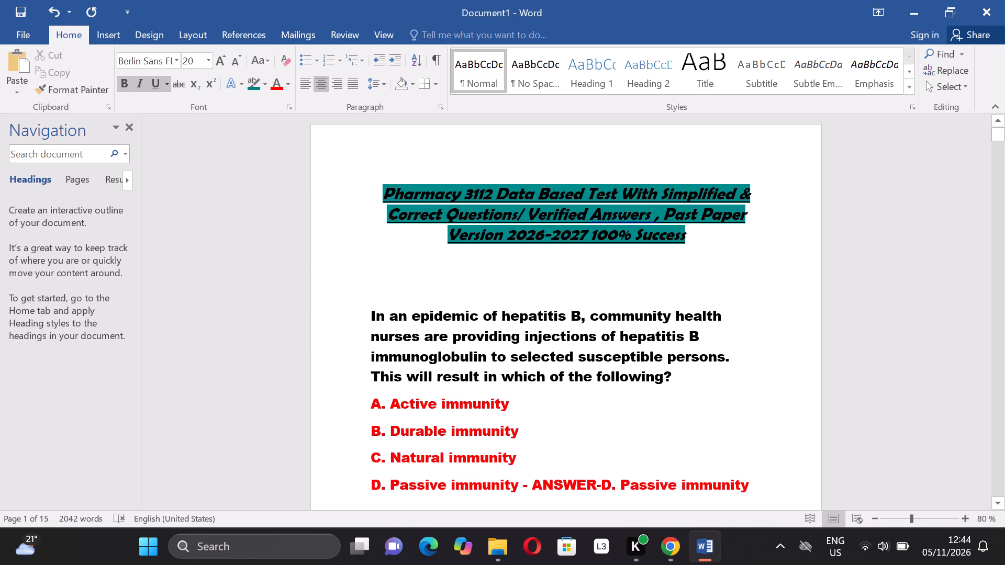
{"action": "key", "text": "n"}
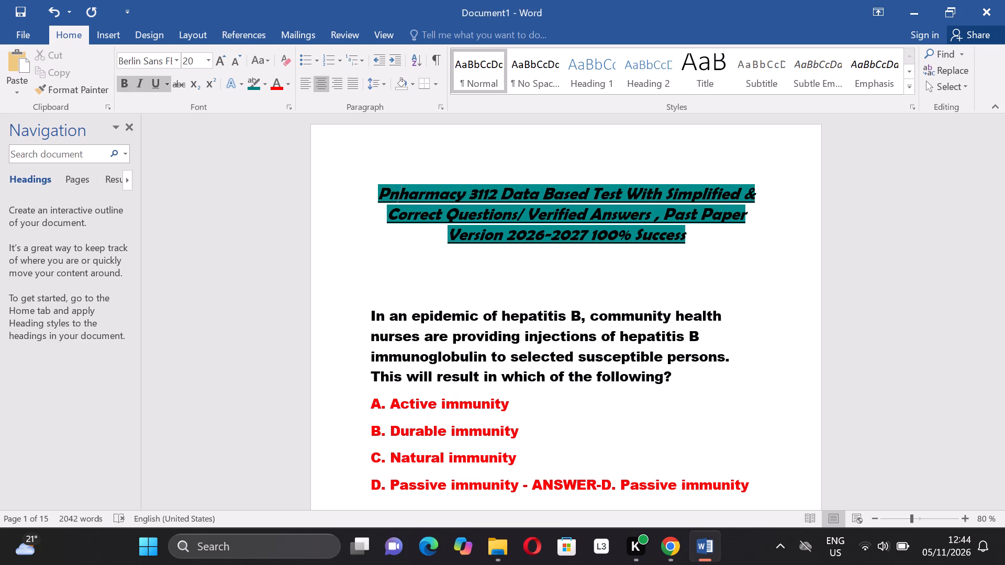
{"action": "key", "text": "ctrl+n"}
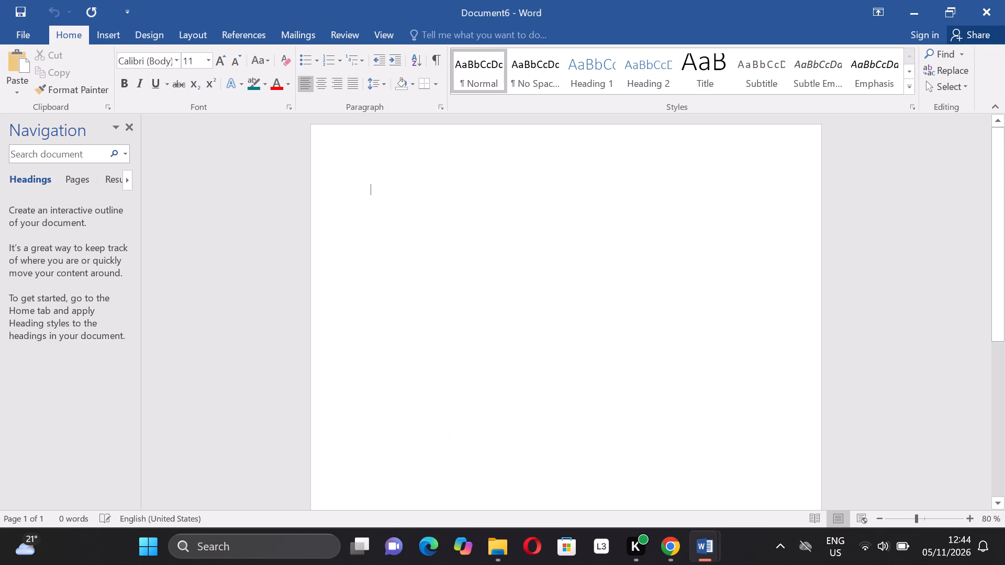
{"action": "right_click", "coordinate": [365, 196]}
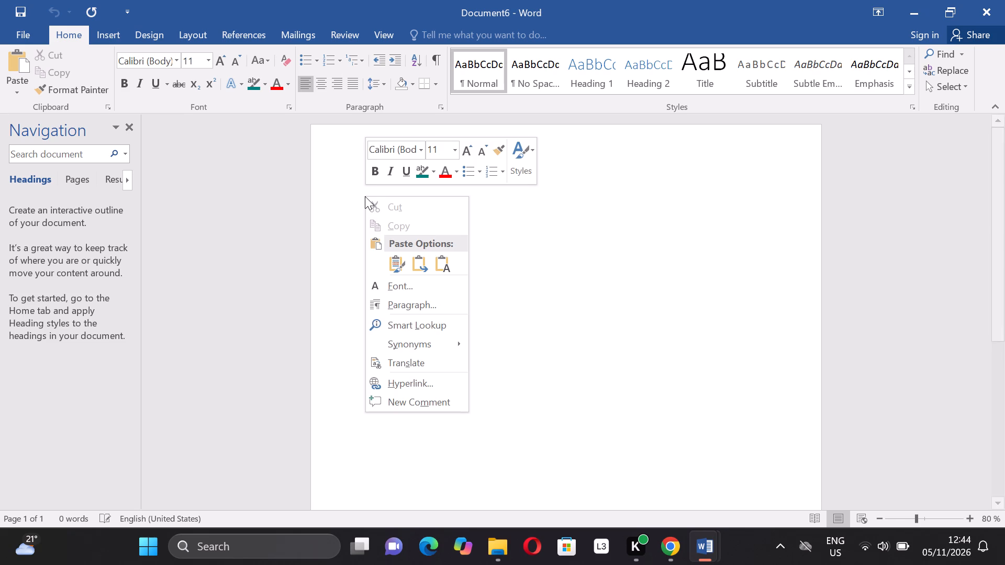
{"action": "left_click", "coordinate": [416, 258]}
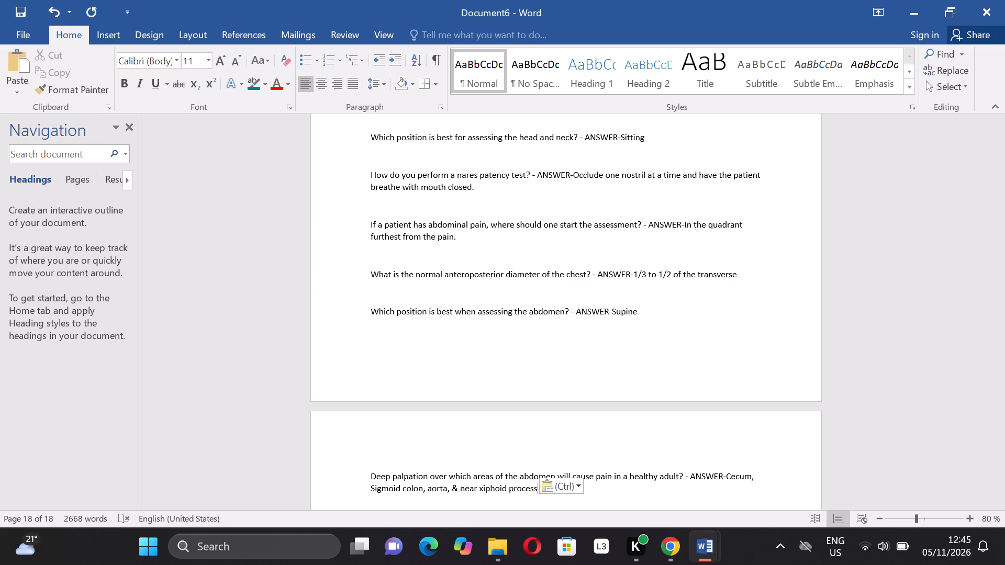
Insert three blank lines at the top of the document, above "What does the respiratory assessment determine?".
{"action": "scroll", "coordinate": [416, 258], "scroll_direction": "down", "scroll_amount": 11}
{"action": "scroll", "coordinate": [416, 258], "scroll_direction": "up", "scroll_amount": 20}
{"action": "scroll", "coordinate": [416, 258], "scroll_direction": "up", "scroll_amount": 13}
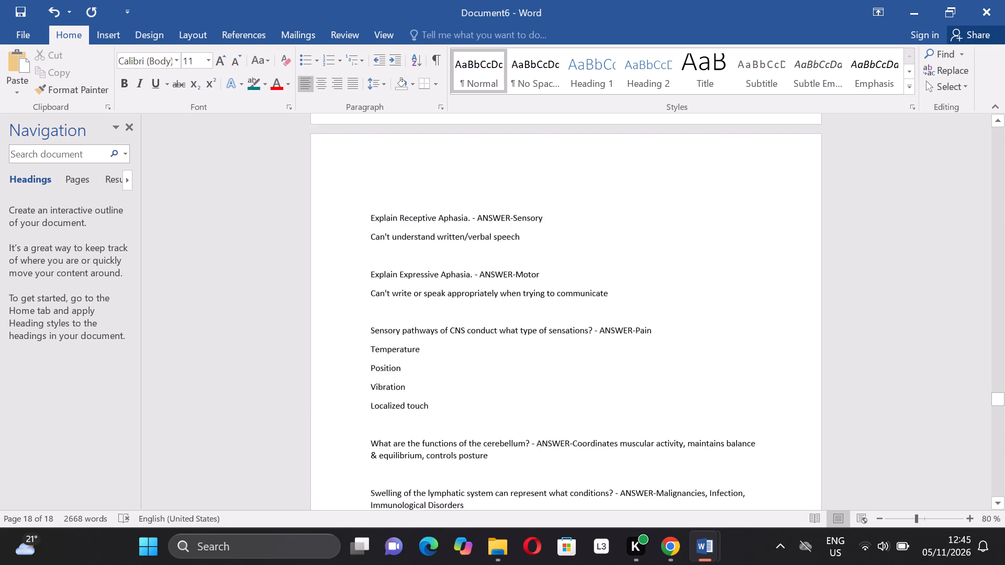
{"action": "scroll", "coordinate": [416, 258], "scroll_direction": "up", "scroll_amount": 20}
{"action": "scroll", "coordinate": [416, 258], "scroll_direction": "up", "scroll_amount": 20}
{"action": "scroll", "coordinate": [416, 258], "scroll_direction": "up", "scroll_amount": 20}
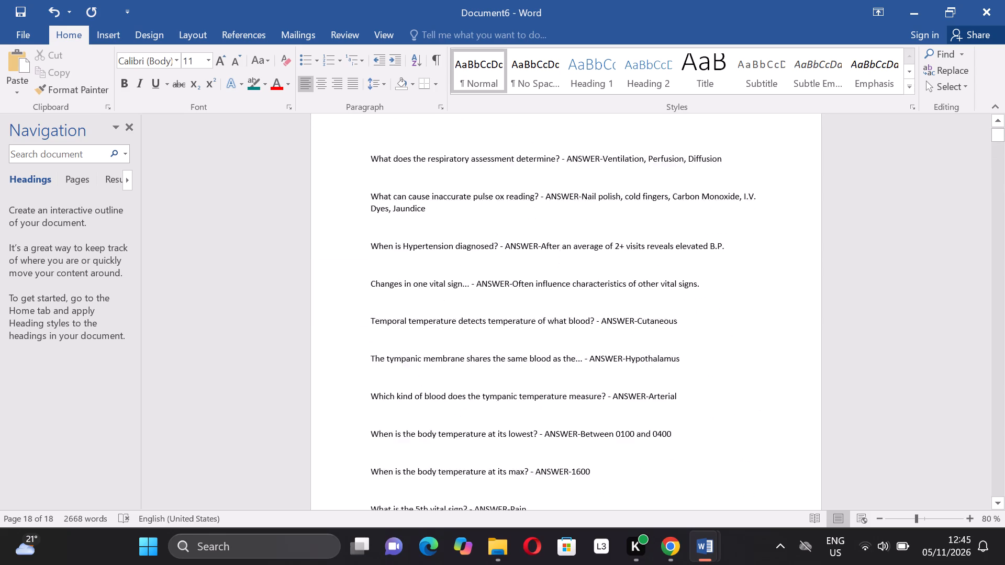
{"action": "left_click", "coordinate": [370, 184]}
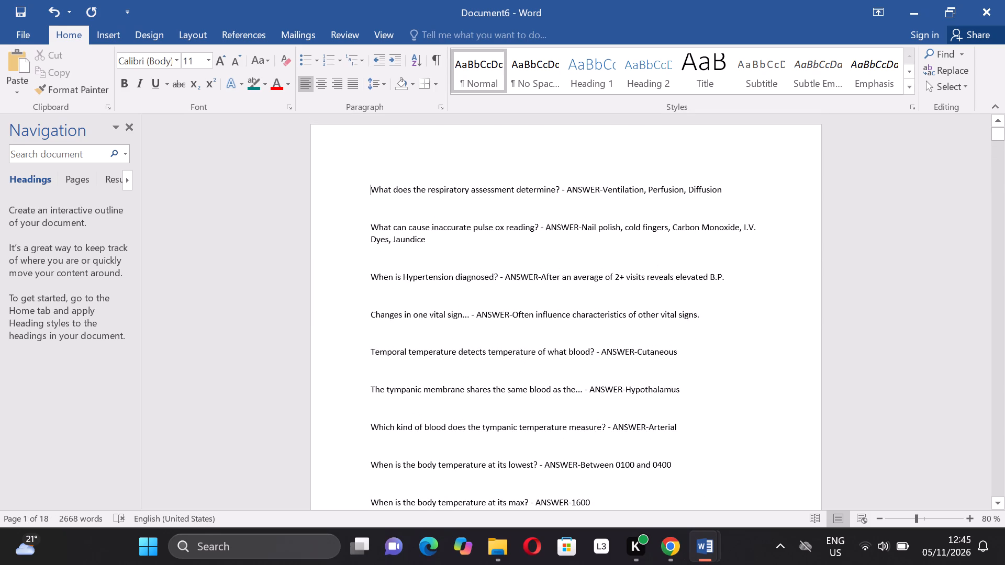
{"action": "key", "text": "Return"}
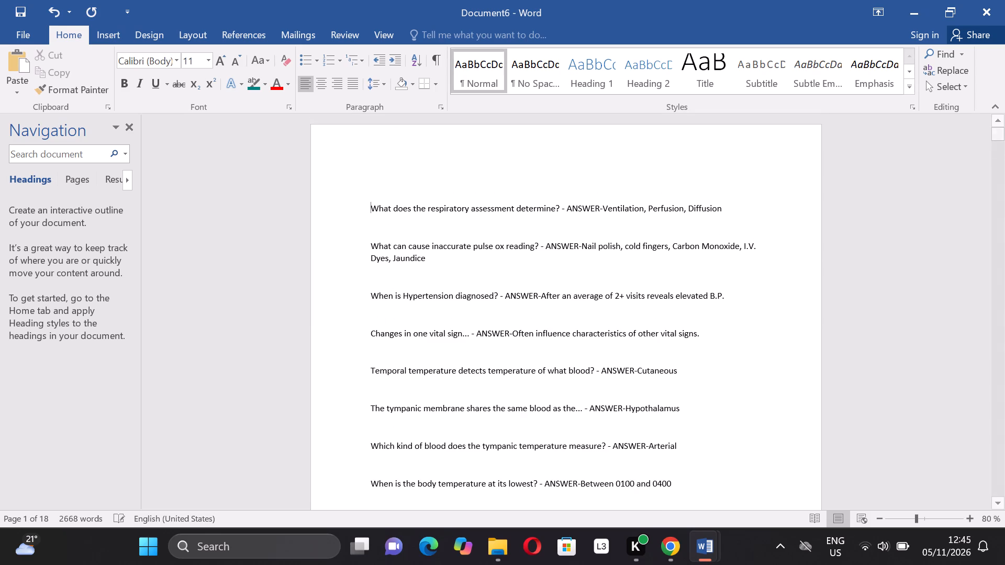
{"action": "key", "text": "Return"}
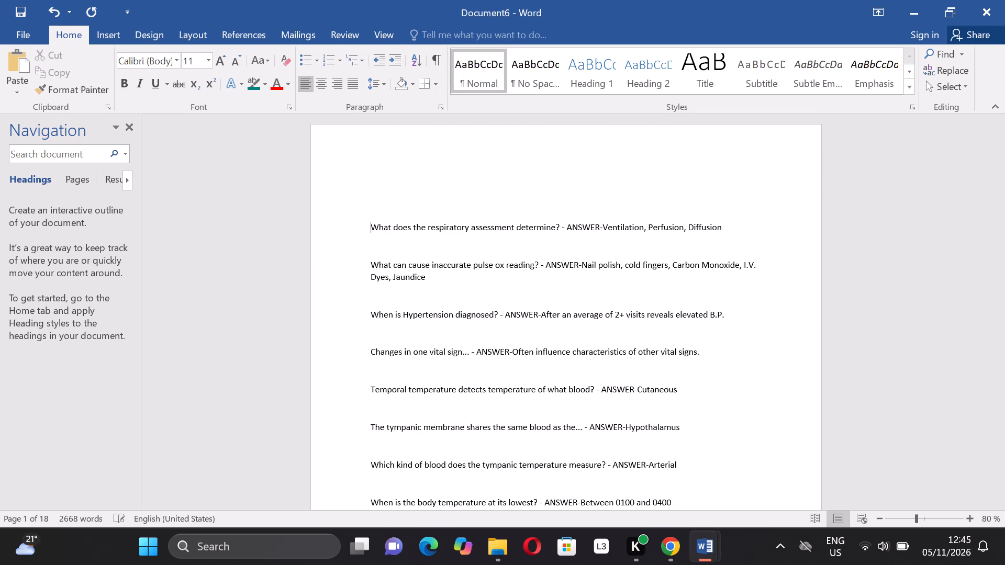
{"action": "left_click", "coordinate": [368, 180]}
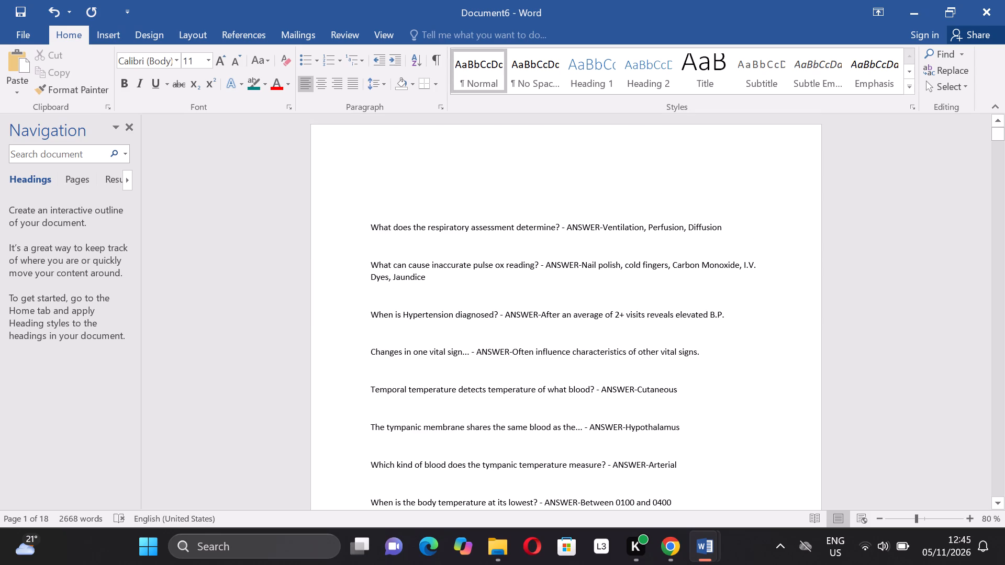
{"action": "key", "text": "Return"}
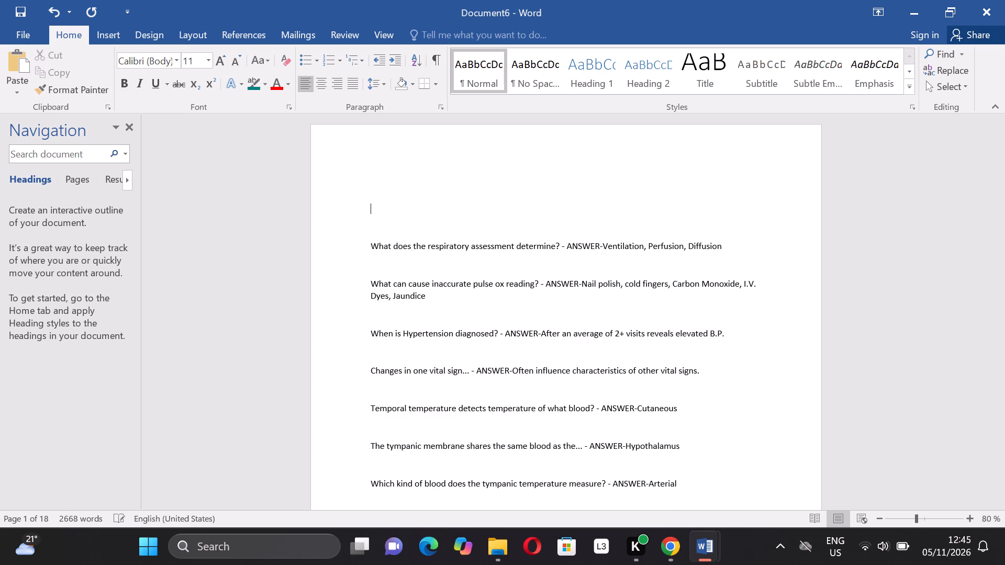
Copy the full Roseman ABSN Block 2 set title from Quizlet in Chrome and paste it on Word's first line with merged formatting.
{"action": "left_click", "coordinate": [366, 182]}
{"action": "left_click", "coordinate": [676, 488]}
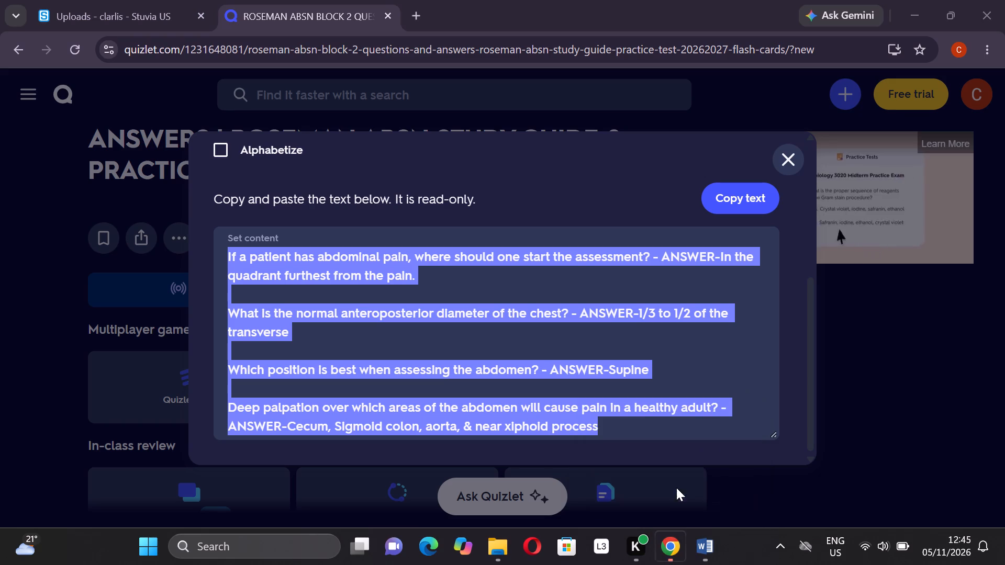
{"action": "left_click", "coordinate": [783, 155]}
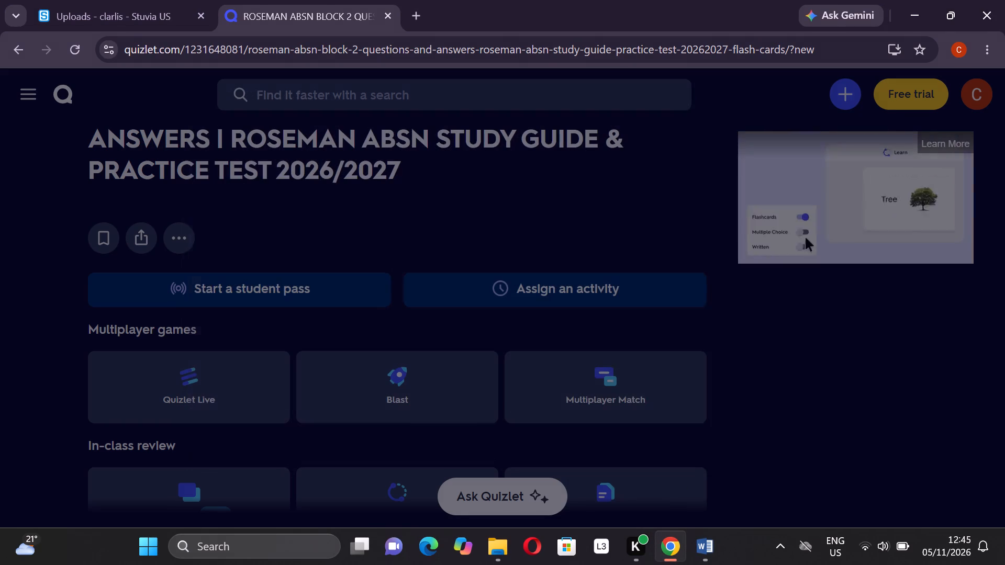
{"action": "scroll", "coordinate": [138, 129], "scroll_direction": "up", "scroll_amount": 2}
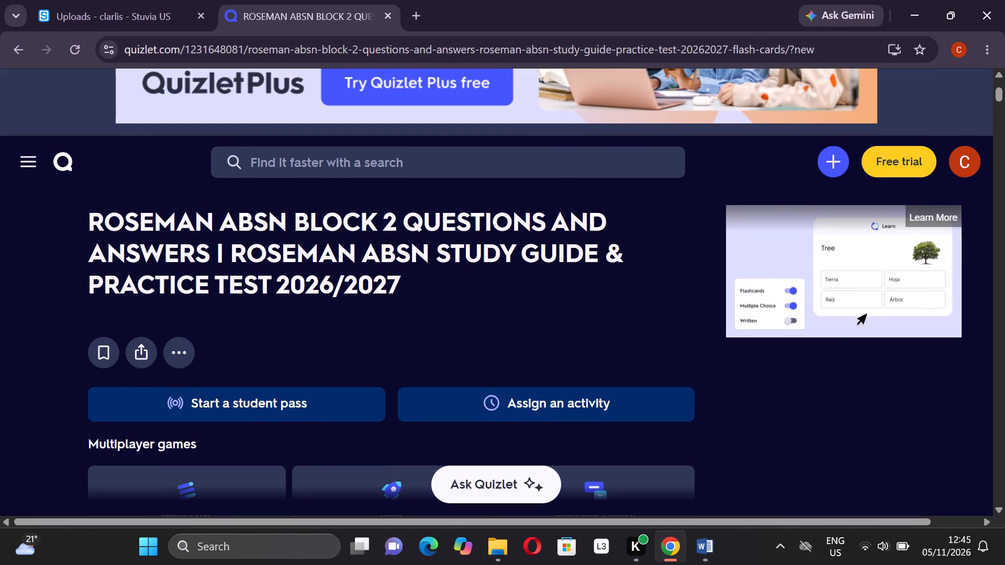
{"action": "left_click_drag", "start_coordinate": [84, 214], "coordinate": [418, 302]}
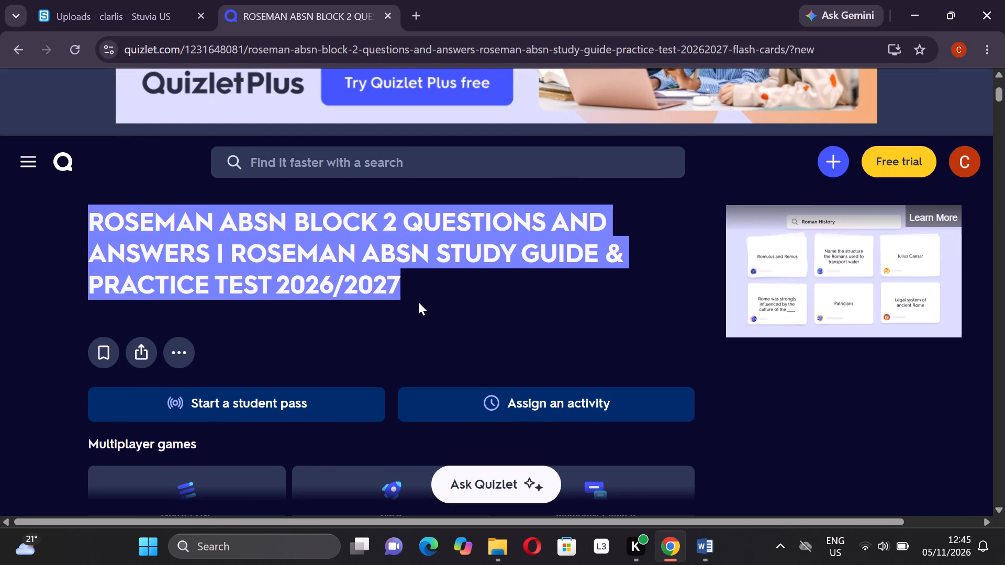
{"action": "left_click_drag", "start_coordinate": [418, 302], "coordinate": [427, 302]}
{"action": "key", "text": "ctrl+c"}
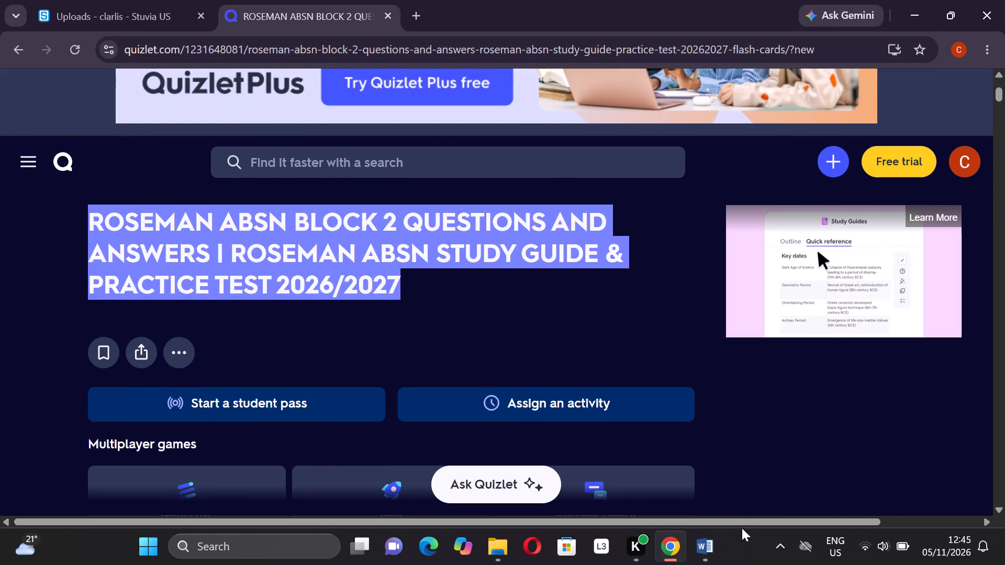
{"action": "left_click", "coordinate": [763, 483]}
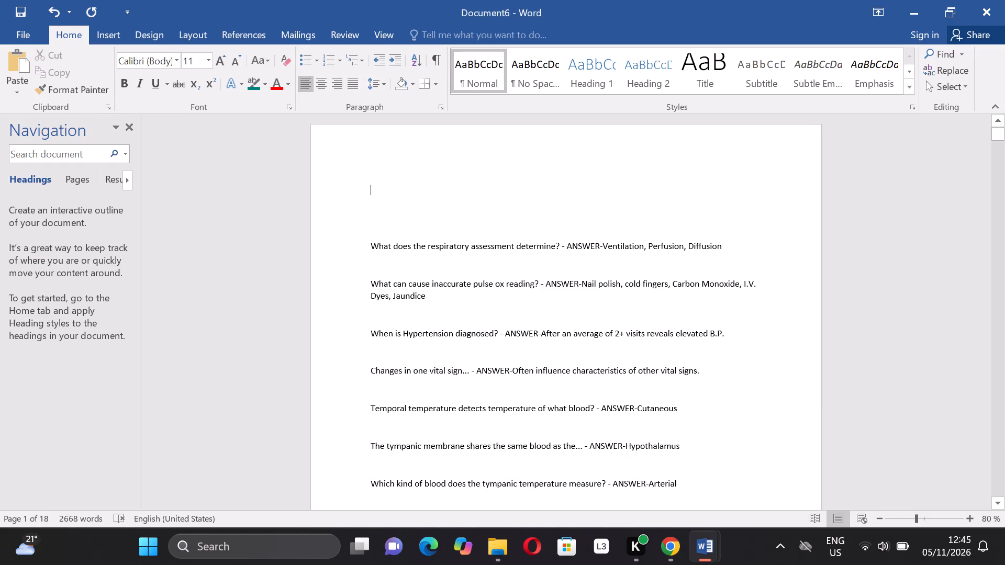
{"action": "right_click", "coordinate": [369, 191]}
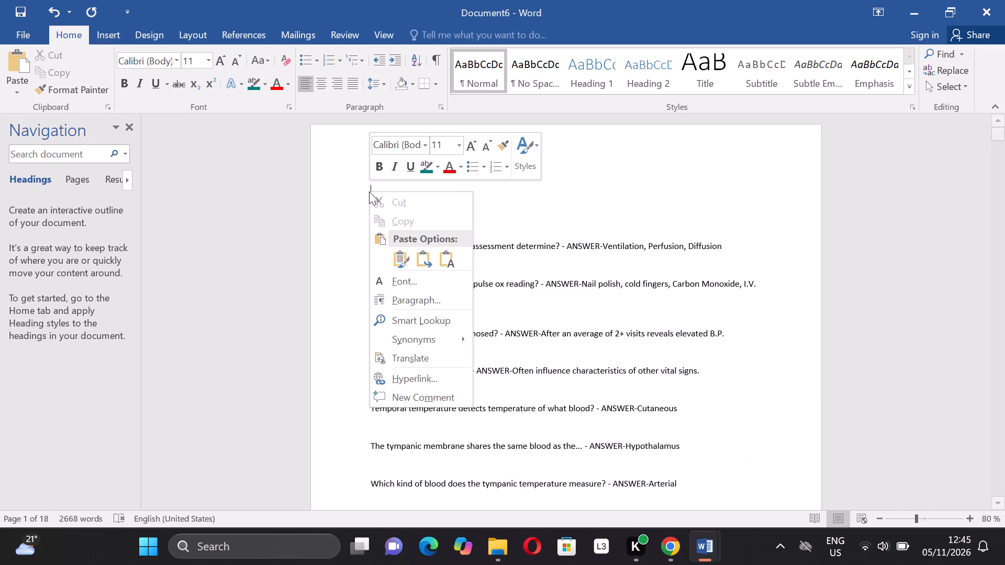
{"action": "left_click", "coordinate": [421, 254]}
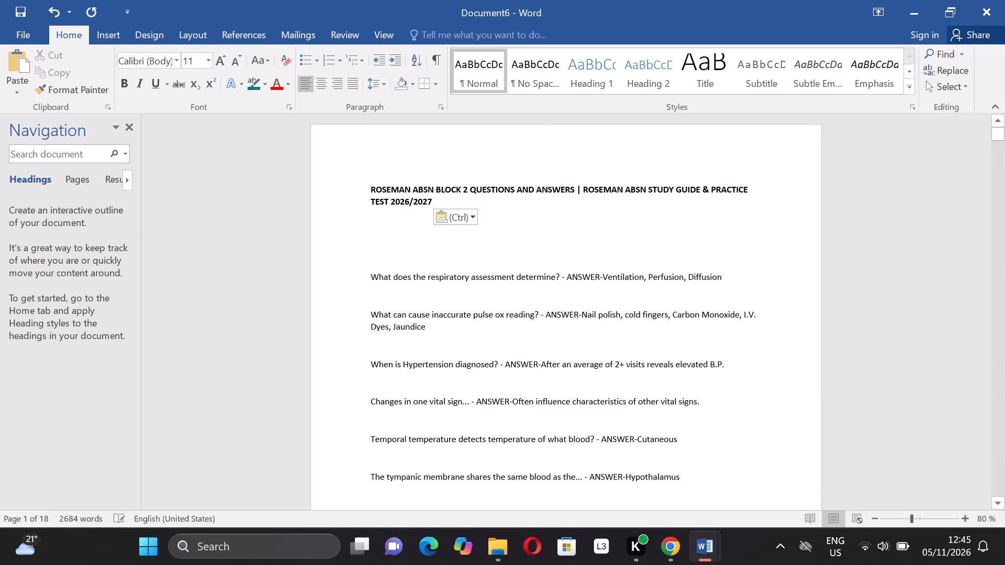
Cut the text from "What is ventilation?" through "Sigmoid" in the last answer and paste it below the title, before the first question.
{"action": "scroll", "coordinate": [410, 372], "scroll_direction": "down", "scroll_amount": 20}
{"action": "scroll", "coordinate": [410, 372], "scroll_direction": "down", "scroll_amount": 6}
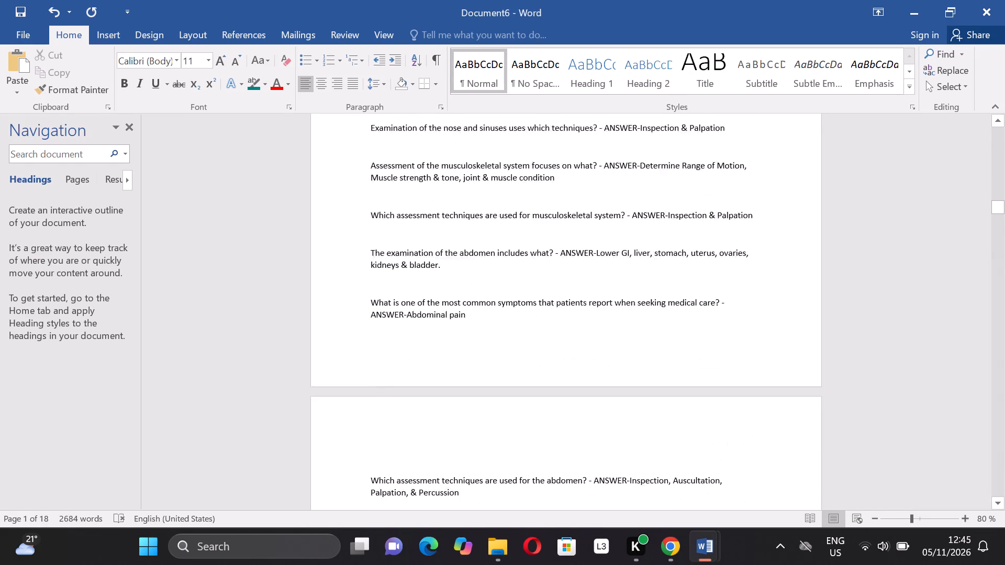
{"action": "scroll", "coordinate": [410, 372], "scroll_direction": "down", "scroll_amount": 6}
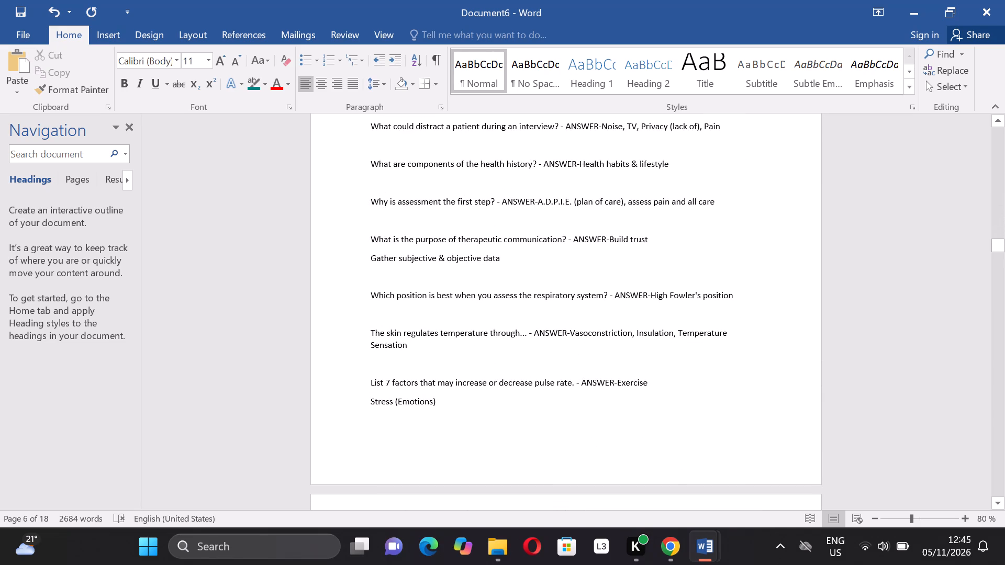
{"action": "scroll", "coordinate": [410, 372], "scroll_direction": "up", "scroll_amount": 3}
{"action": "scroll", "coordinate": [410, 372], "scroll_direction": "down", "scroll_amount": 1}
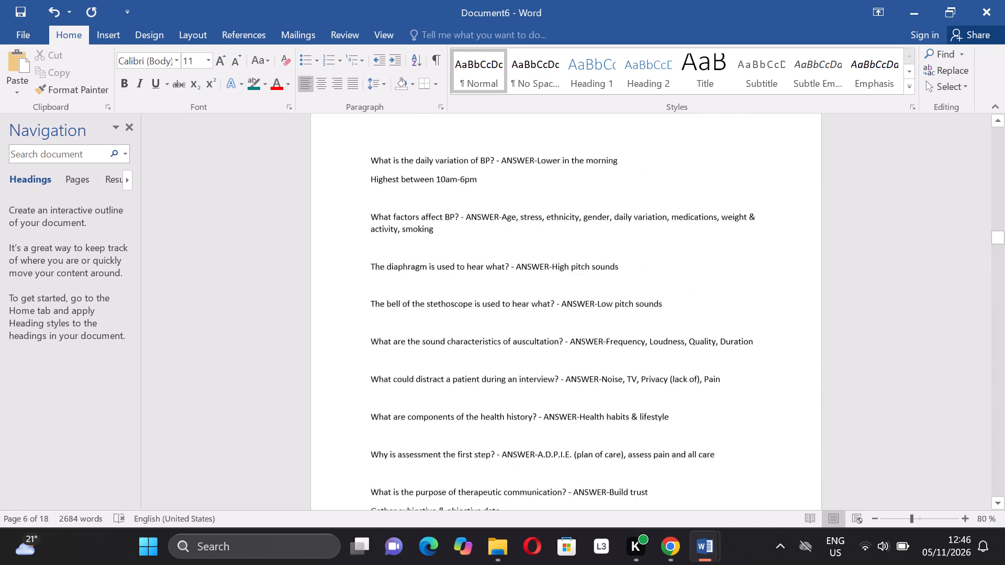
{"action": "scroll", "coordinate": [410, 372], "scroll_direction": "down", "scroll_amount": 10}
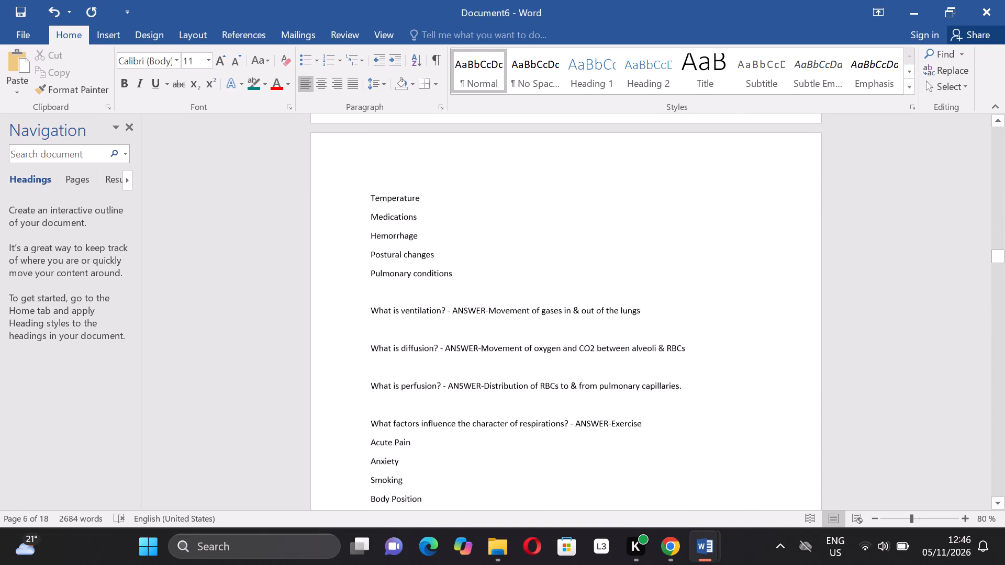
{"action": "left_click_drag", "start_coordinate": [370, 306], "coordinate": [404, 546]}
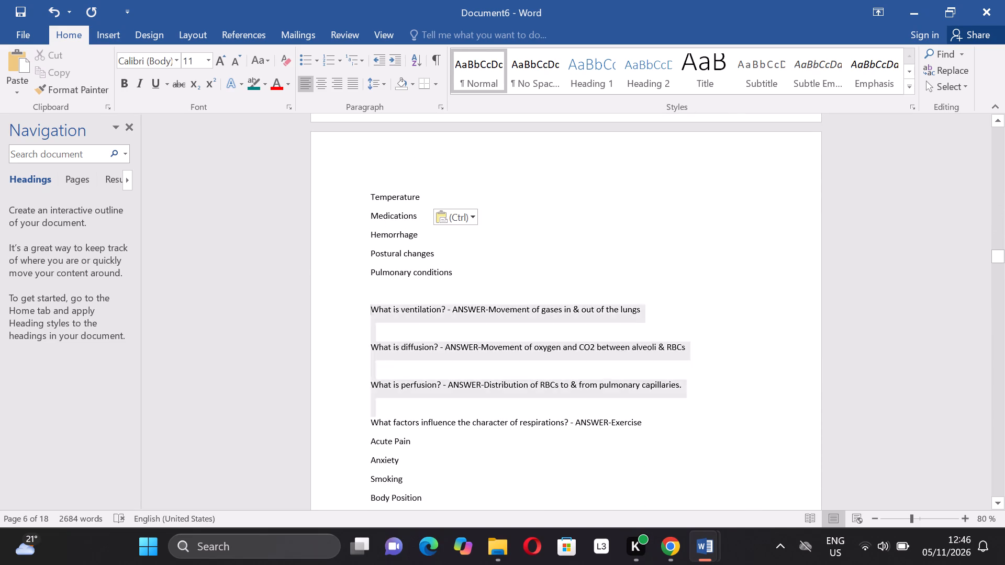
{"action": "left_click_drag", "start_coordinate": [404, 546], "coordinate": [401, 564]}
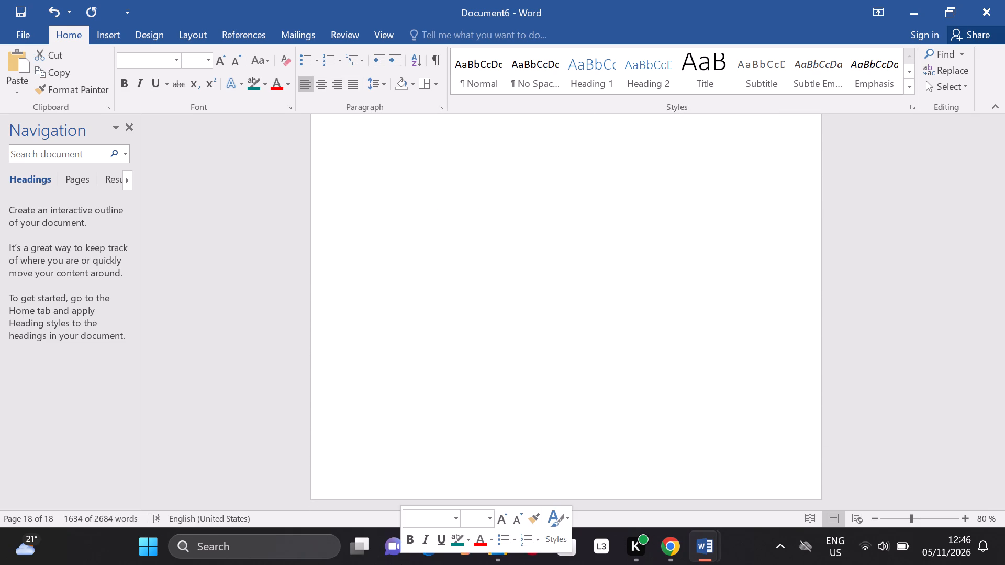
{"action": "key", "text": "ctrl+c"}
{"action": "key", "text": "ctrl+x"}
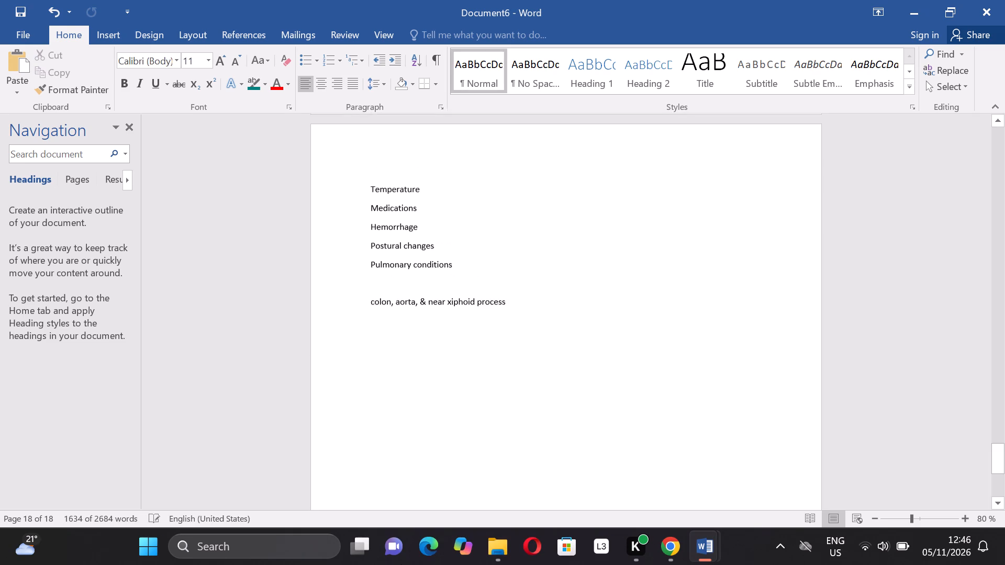
{"action": "scroll", "coordinate": [397, 419], "scroll_direction": "up", "scroll_amount": 20}
{"action": "scroll", "coordinate": [397, 419], "scroll_direction": "up", "scroll_amount": 8}
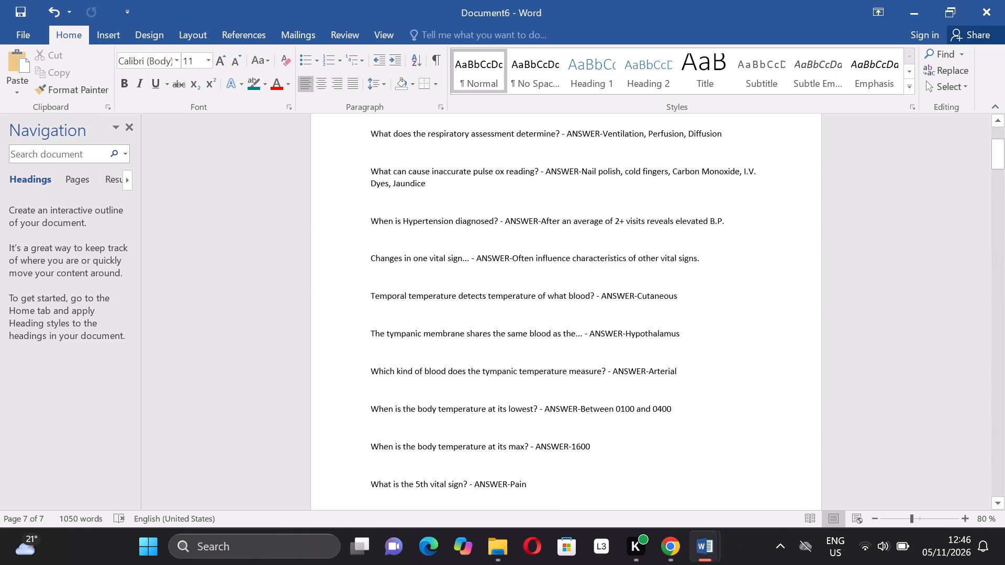
{"action": "scroll", "coordinate": [397, 419], "scroll_direction": "up", "scroll_amount": 12}
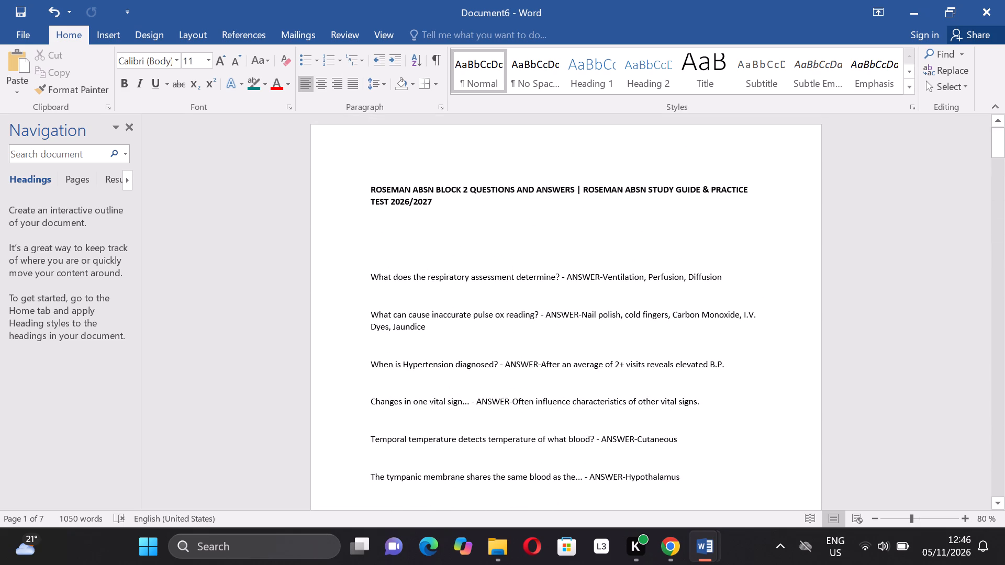
{"action": "left_click", "coordinate": [366, 240]}
{"action": "key", "text": "ctrl+v"}
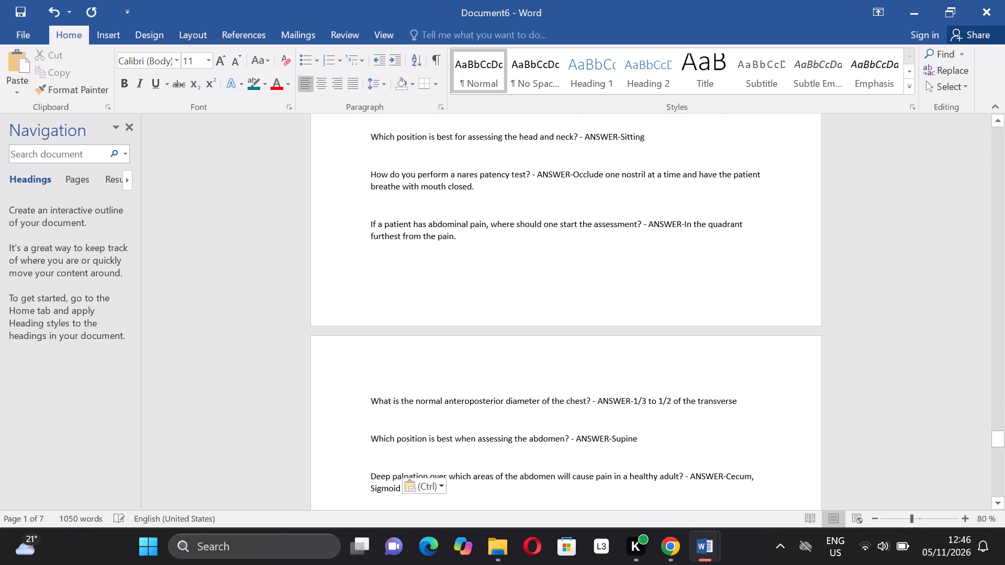
Colour the answers red from "What is ventilation?" through the respiration-factors question, including its list down to "Hemoglobin Function".
{"action": "scroll", "coordinate": [513, 207], "scroll_direction": "up", "scroll_amount": 20}
{"action": "scroll", "coordinate": [513, 207], "scroll_direction": "up", "scroll_amount": 20}
{"action": "scroll", "coordinate": [513, 207], "scroll_direction": "up", "scroll_amount": 10}
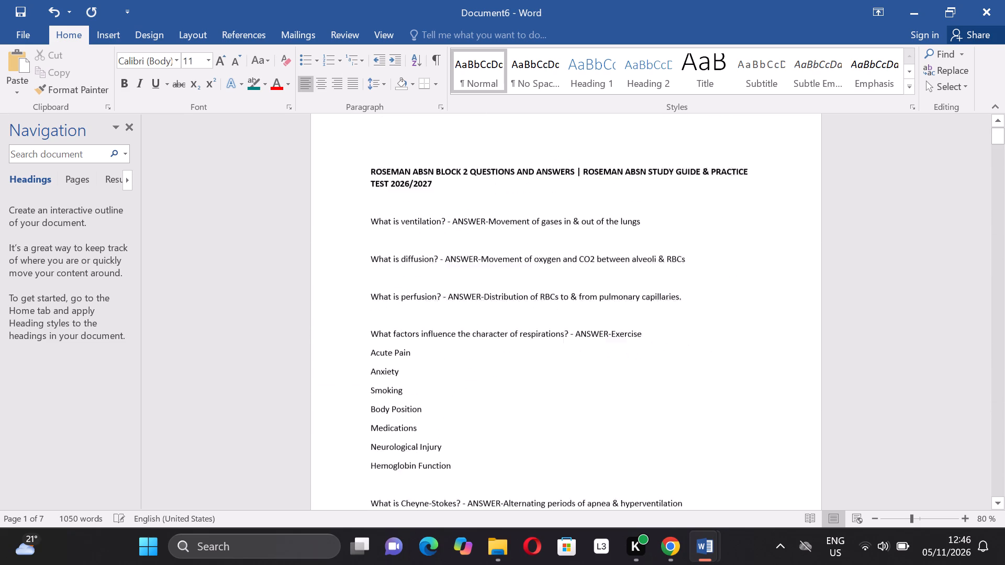
{"action": "scroll", "coordinate": [513, 207], "scroll_direction": "up", "scroll_amount": 19}
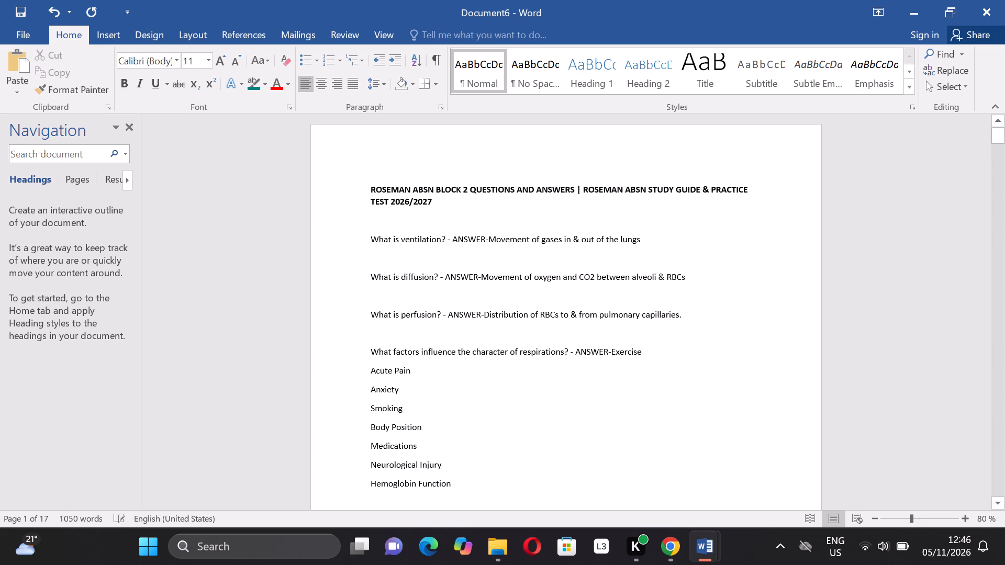
{"action": "left_click_drag", "start_coordinate": [452, 238], "coordinate": [685, 249]}
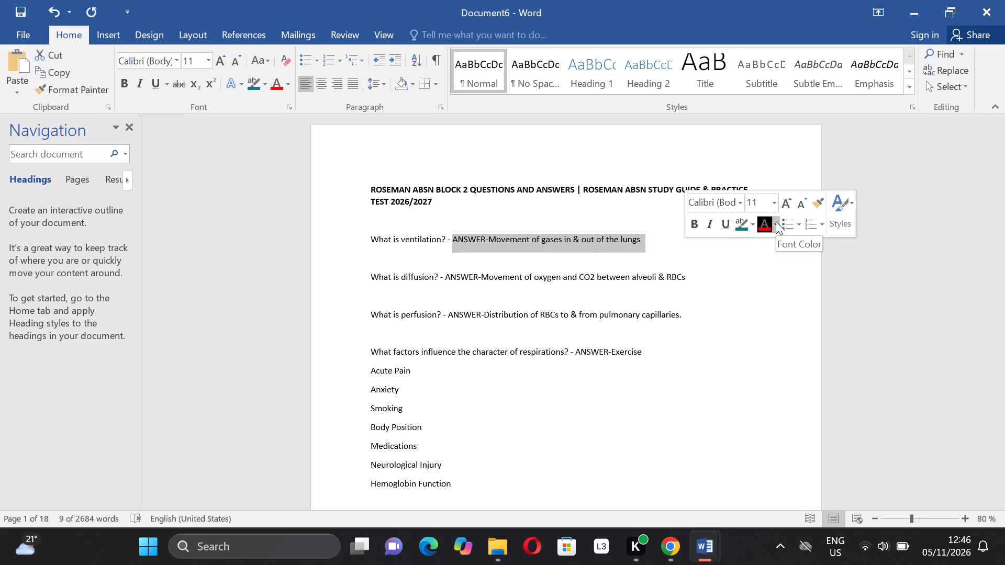
{"action": "left_click", "coordinate": [761, 223]}
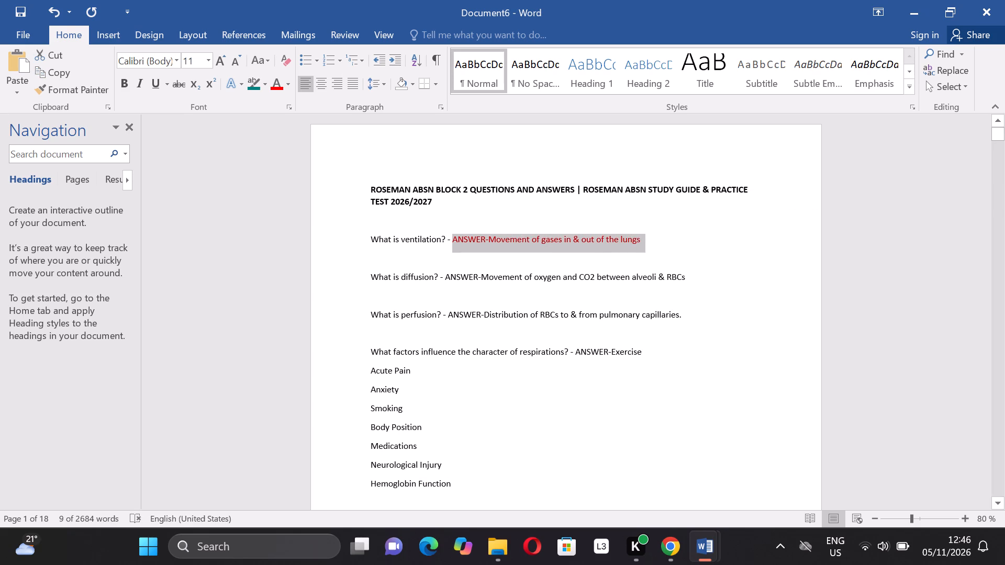
{"action": "left_click_drag", "start_coordinate": [442, 279], "coordinate": [698, 276]}
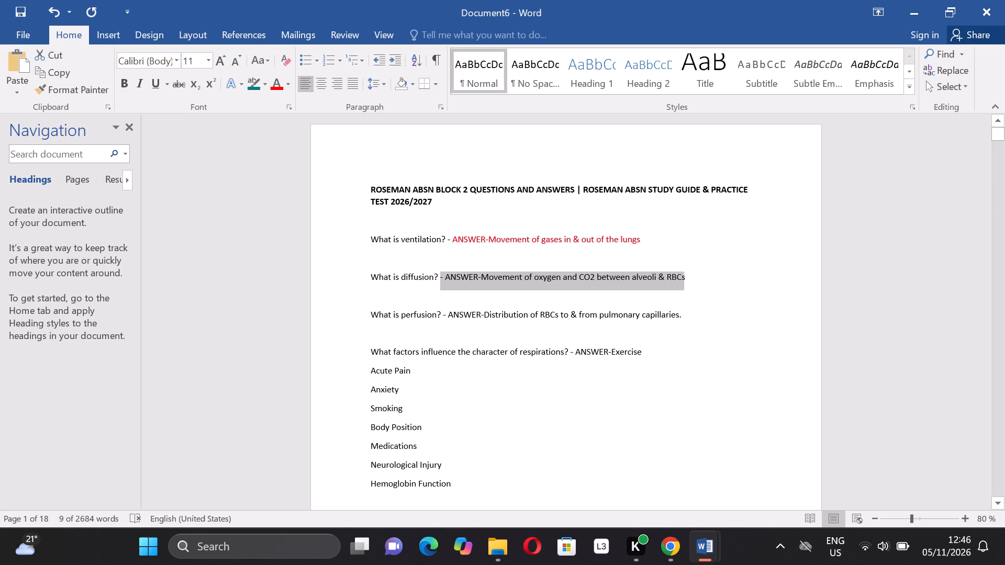
{"action": "left_click_drag", "start_coordinate": [698, 276], "coordinate": [711, 276]}
{"action": "left_click", "coordinate": [792, 253]}
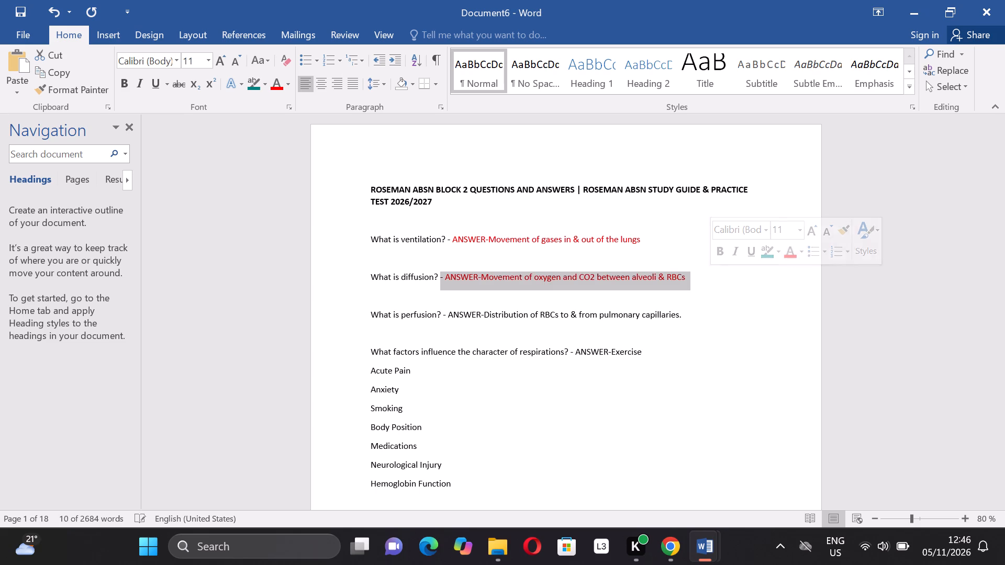
{"action": "left_click_drag", "start_coordinate": [445, 313], "coordinate": [577, 323]}
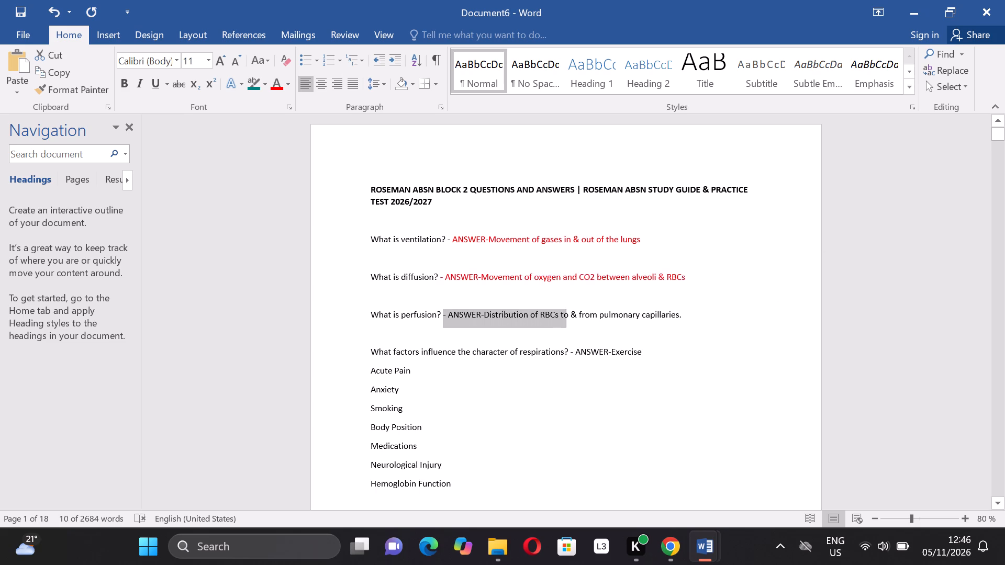
{"action": "left_click_drag", "start_coordinate": [577, 323], "coordinate": [703, 317]}
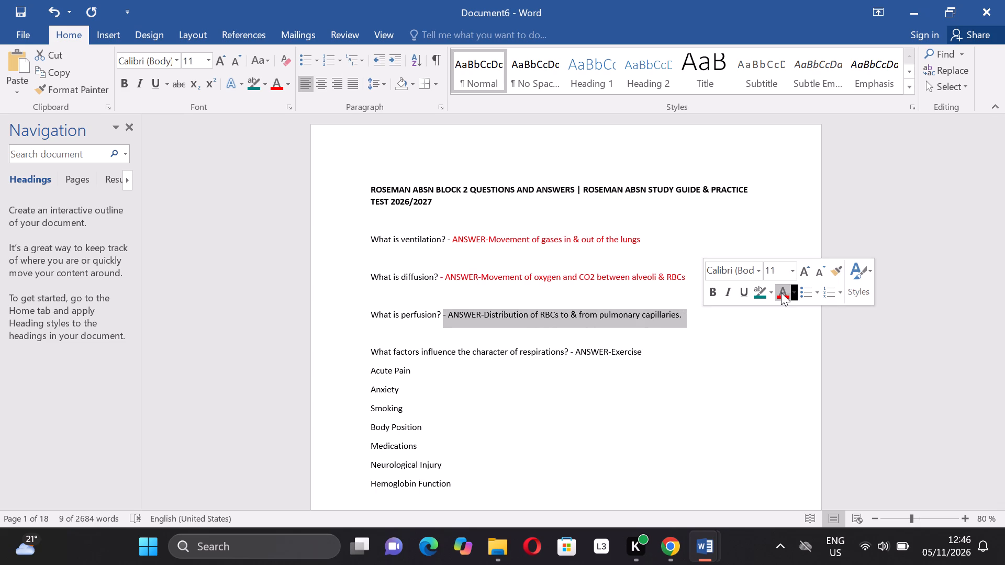
{"action": "left_click", "coordinate": [781, 292]}
{"action": "scroll", "coordinate": [509, 422], "scroll_direction": "down", "scroll_amount": 2}
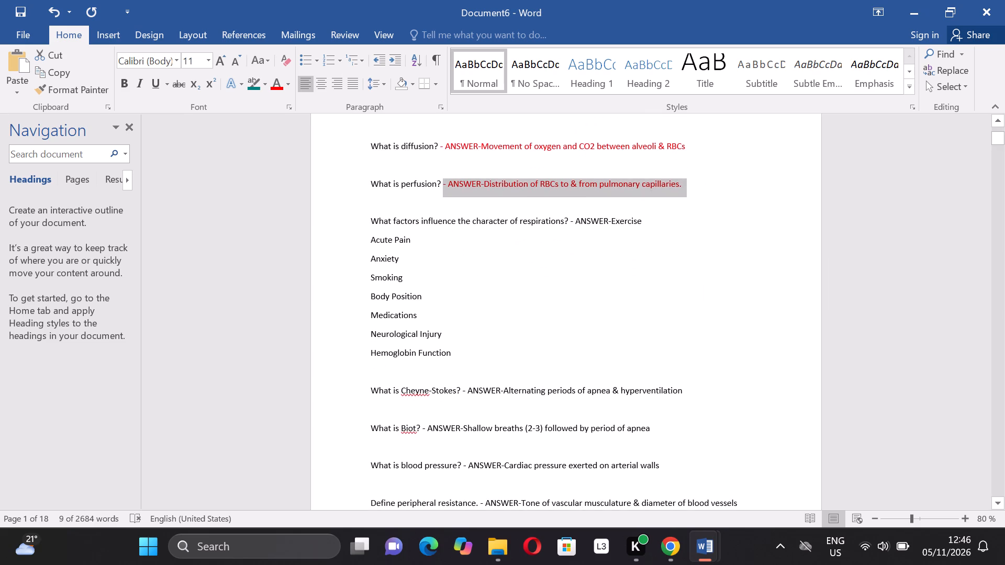
{"action": "left_click_drag", "start_coordinate": [574, 220], "coordinate": [575, 358]}
{"action": "left_click", "coordinate": [658, 335]}
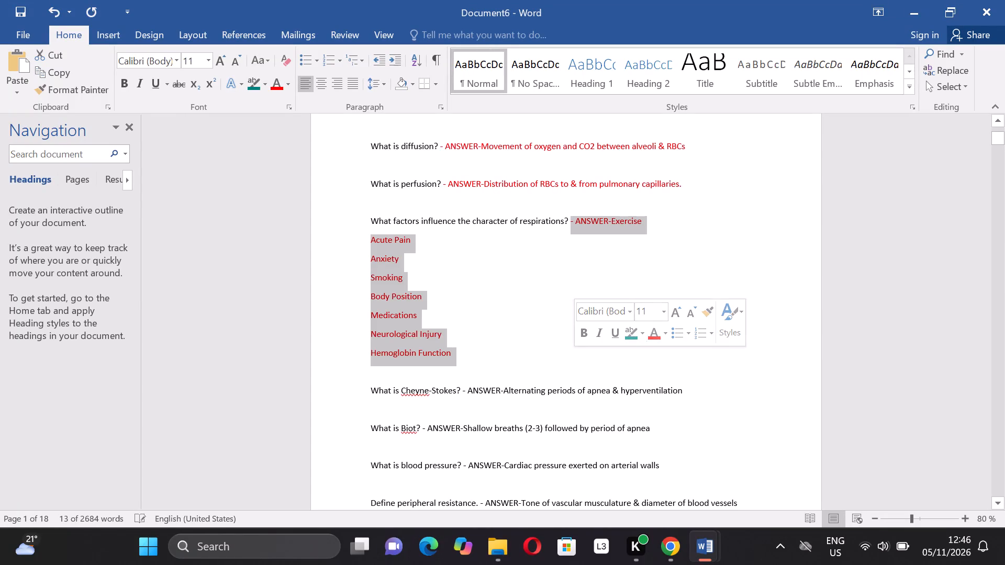
Colour the answers red for the Cheyne-Stokes, Biot and "What is blood pressure?" questions.
{"action": "scroll", "coordinate": [571, 382], "scroll_direction": "down", "scroll_amount": 3}
{"action": "left_click_drag", "start_coordinate": [463, 252], "coordinate": [553, 272]}
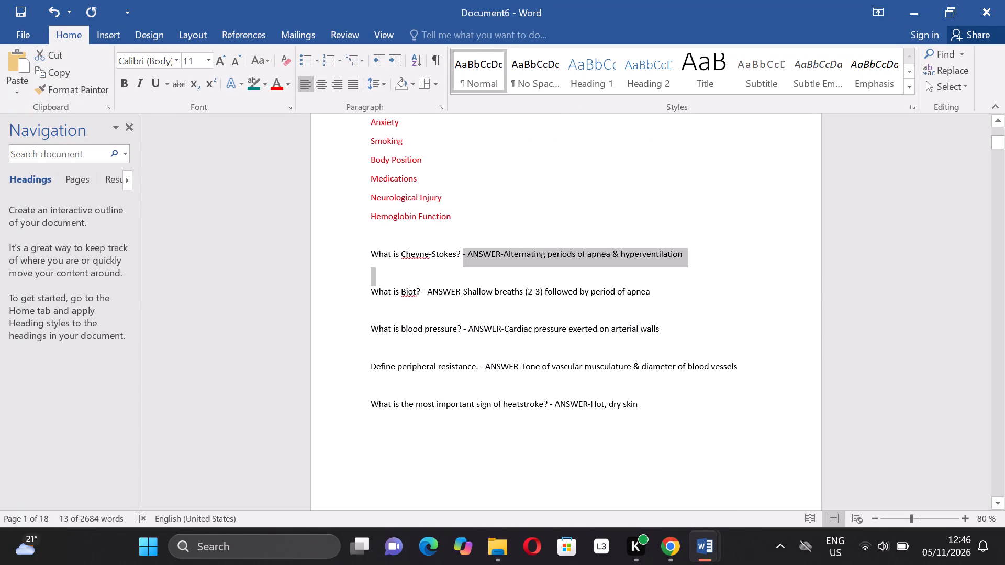
{"action": "left_click_drag", "start_coordinate": [553, 272], "coordinate": [693, 264]}
{"action": "left_click", "coordinate": [770, 245]}
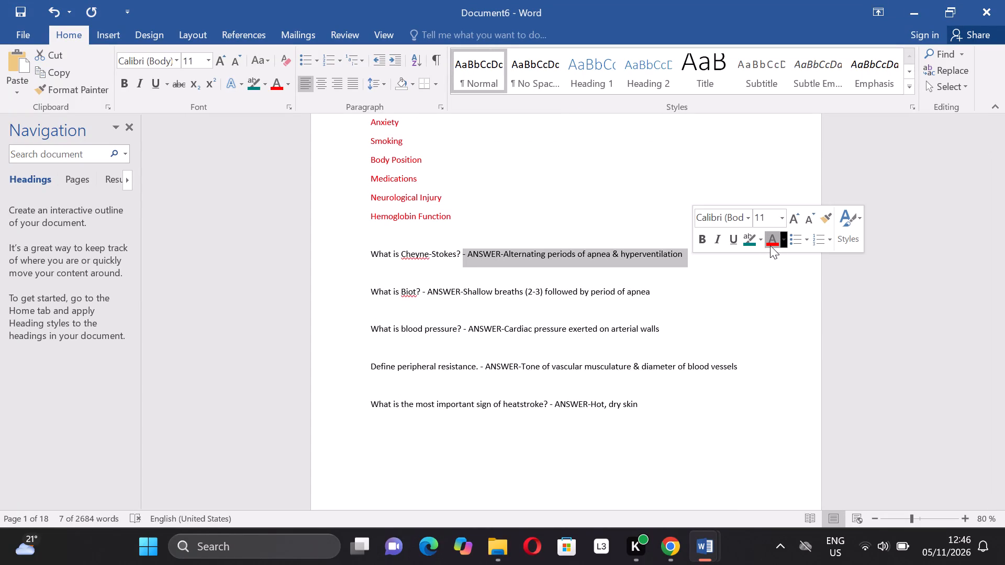
{"action": "left_click_drag", "start_coordinate": [428, 289], "coordinate": [507, 296]}
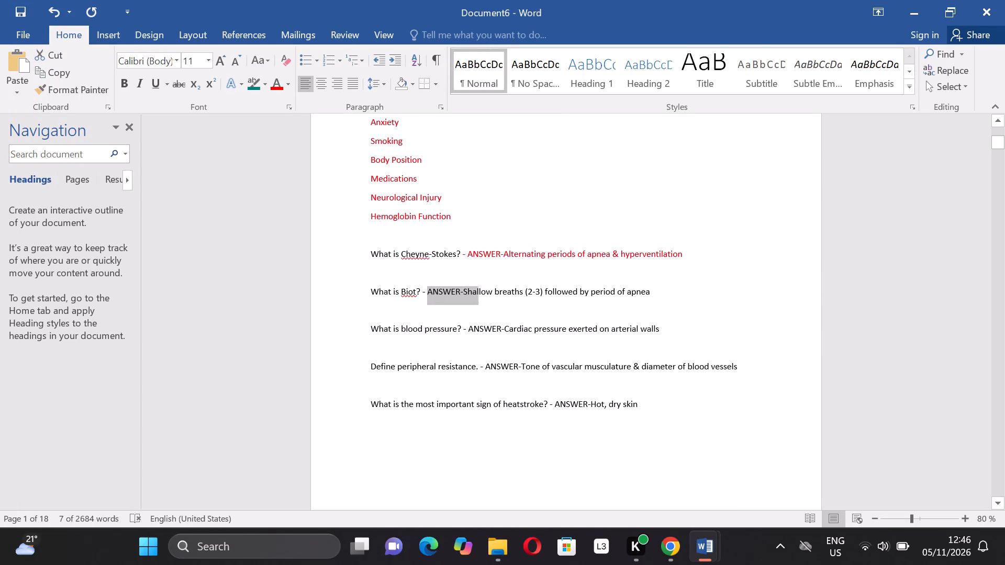
{"action": "left_click_drag", "start_coordinate": [507, 296], "coordinate": [690, 294]}
{"action": "left_click", "coordinate": [770, 268]}
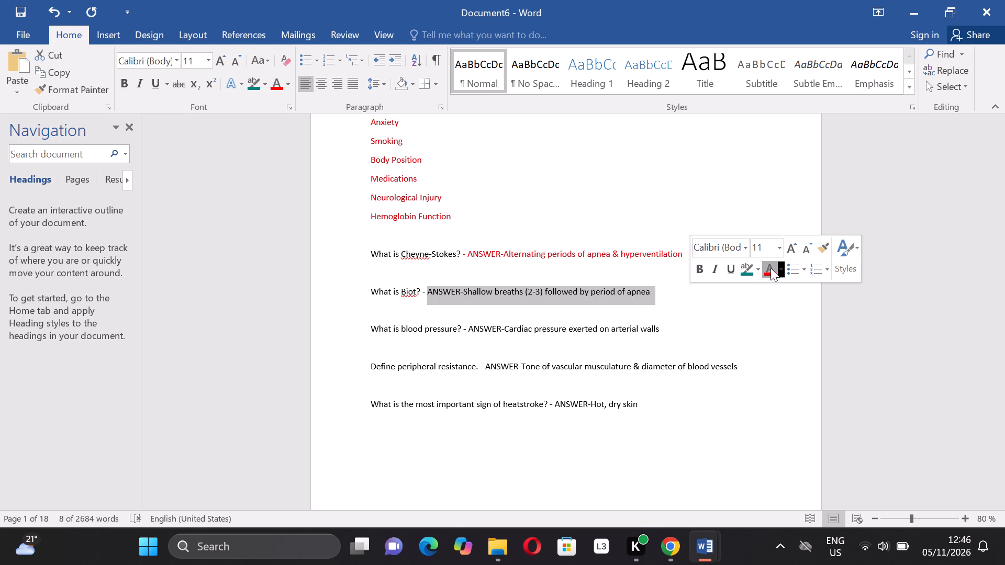
{"action": "left_click_drag", "start_coordinate": [465, 327], "coordinate": [528, 325]}
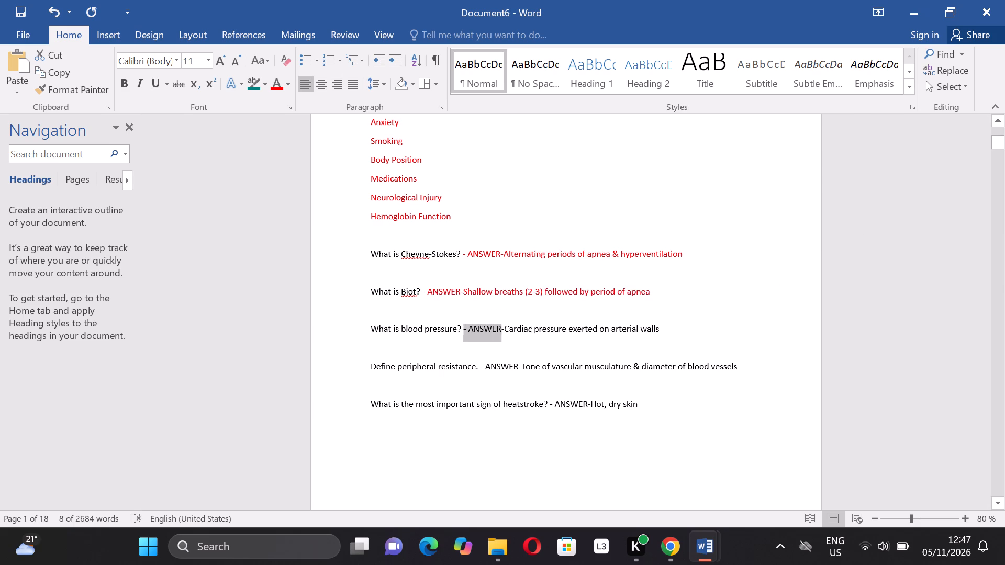
{"action": "left_click_drag", "start_coordinate": [528, 325], "coordinate": [714, 333]}
{"action": "left_click", "coordinate": [796, 310]}
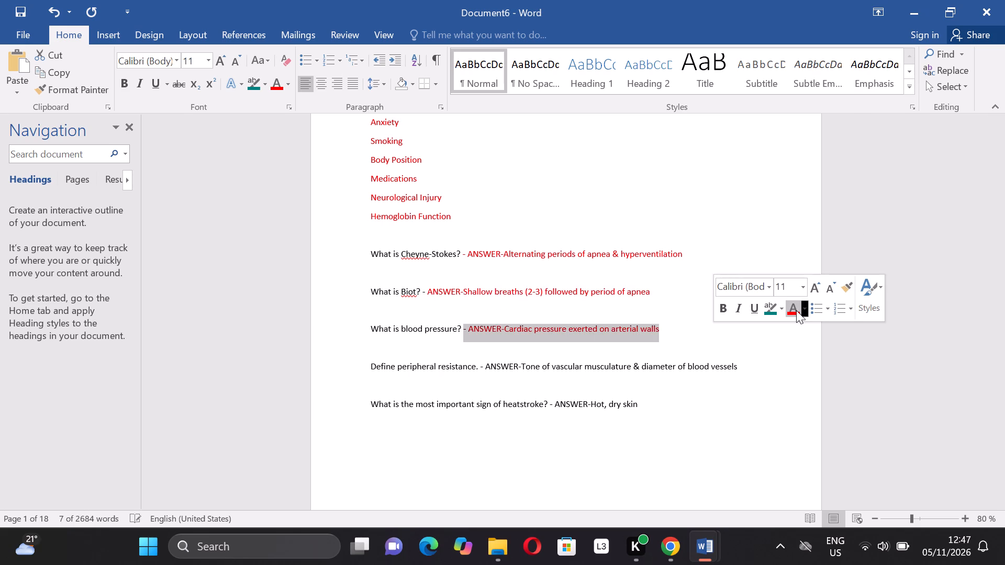
Colour the answers to "Define peripheral resistance." and the most important sign of heatstroke red.
{"action": "left_click_drag", "start_coordinate": [484, 364], "coordinate": [749, 363]}
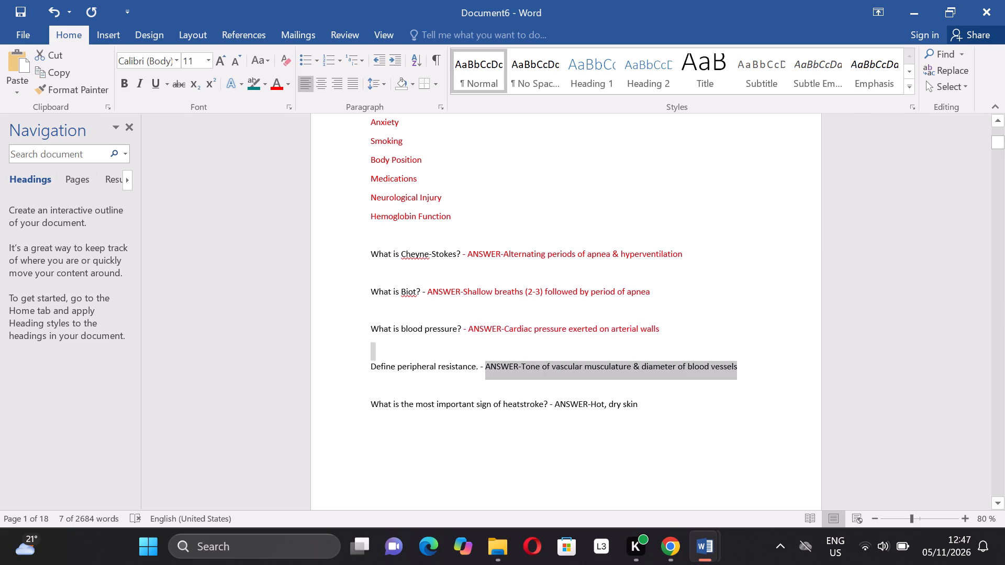
{"action": "left_click_drag", "start_coordinate": [749, 363], "coordinate": [778, 373]}
{"action": "left_click", "coordinate": [864, 347]}
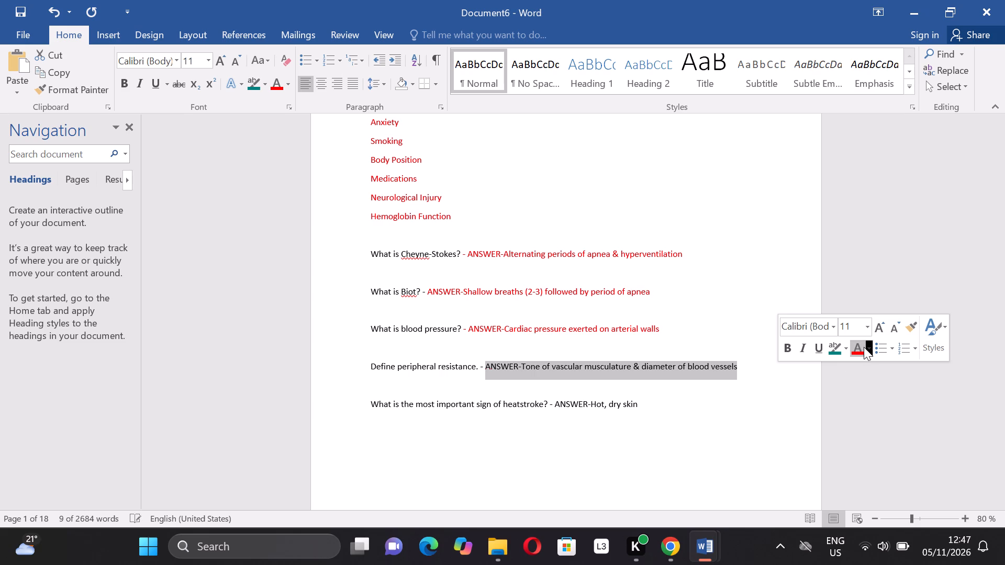
{"action": "scroll", "coordinate": [560, 419], "scroll_direction": "down", "scroll_amount": 4}
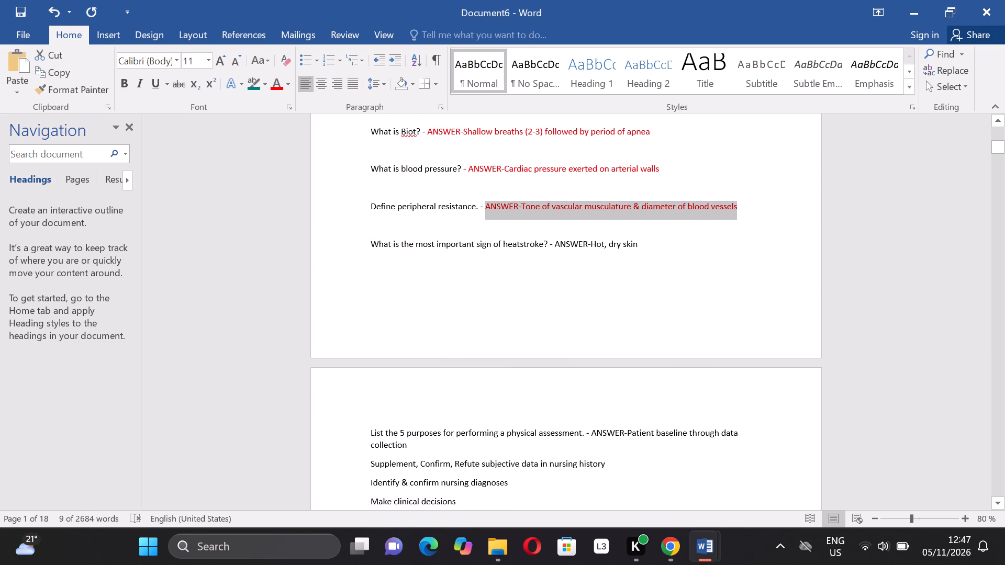
{"action": "left_click_drag", "start_coordinate": [553, 242], "coordinate": [645, 252]}
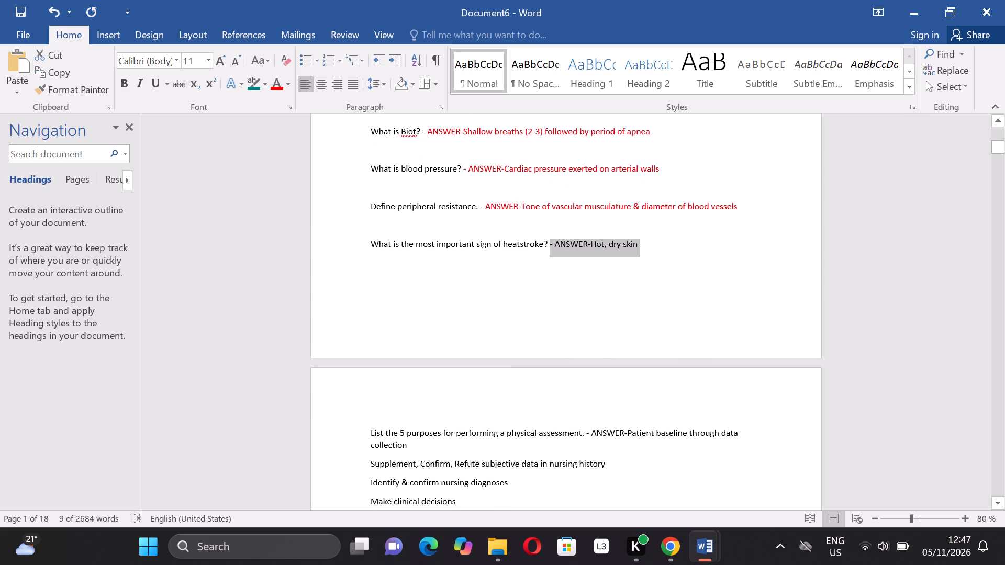
{"action": "left_click_drag", "start_coordinate": [645, 252], "coordinate": [656, 251]}
{"action": "left_click", "coordinate": [733, 222]}
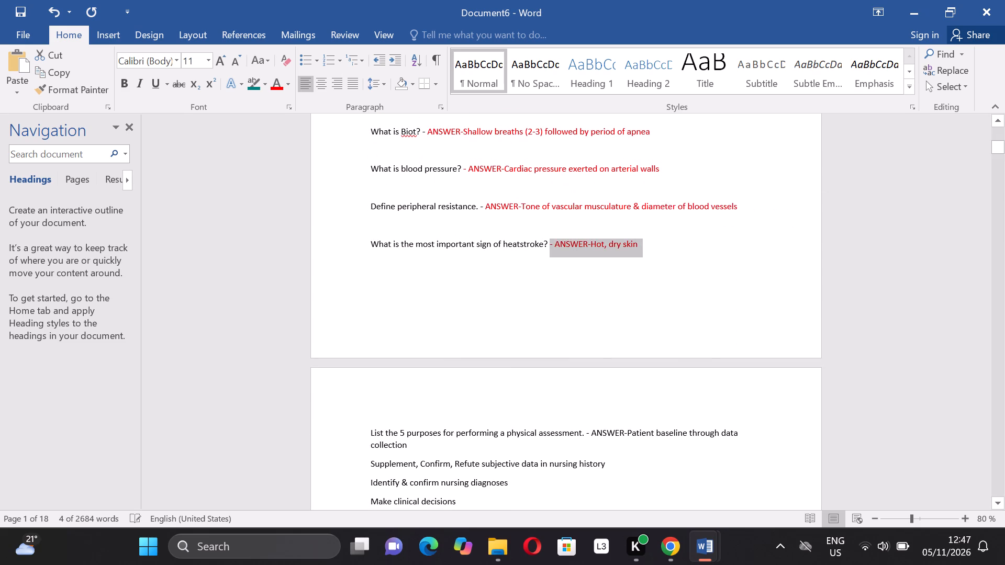
Colour the answers red from the 5 purposes of a physical assessment through "Describe amplitude.", including the full purposes list.
{"action": "scroll", "coordinate": [520, 319], "scroll_direction": "down", "scroll_amount": 3}
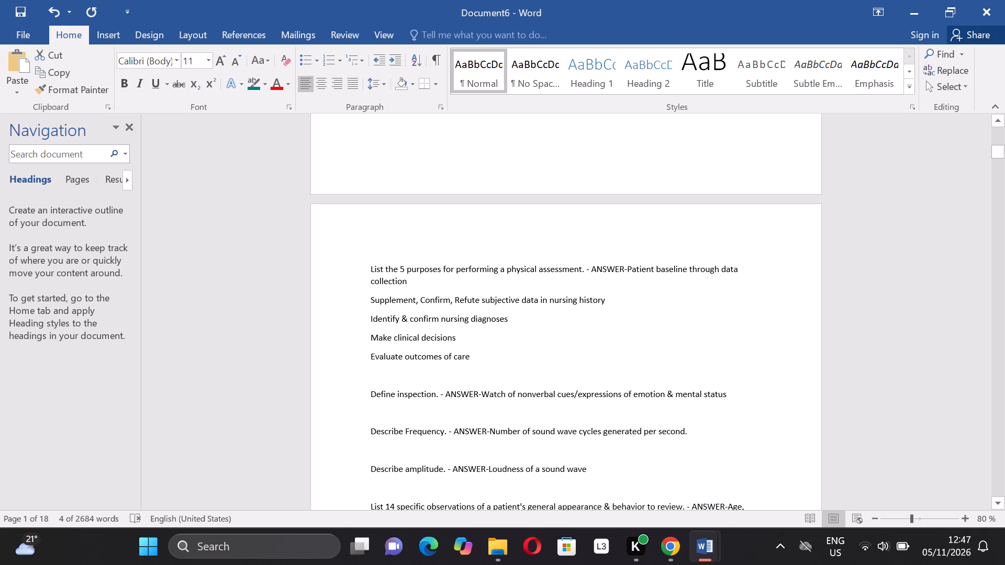
{"action": "left_click_drag", "start_coordinate": [596, 267], "coordinate": [610, 370]}
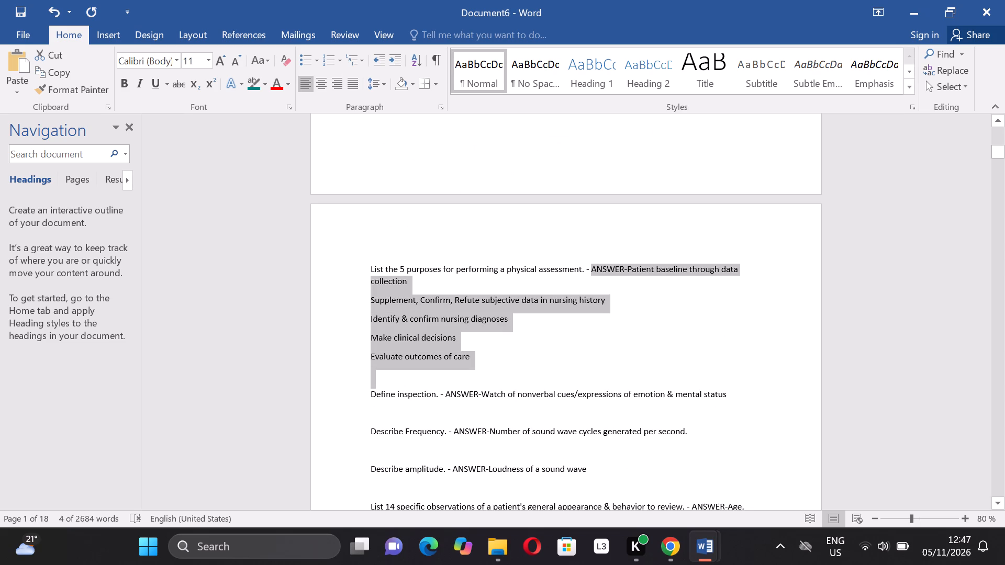
{"action": "left_click", "coordinate": [688, 341]}
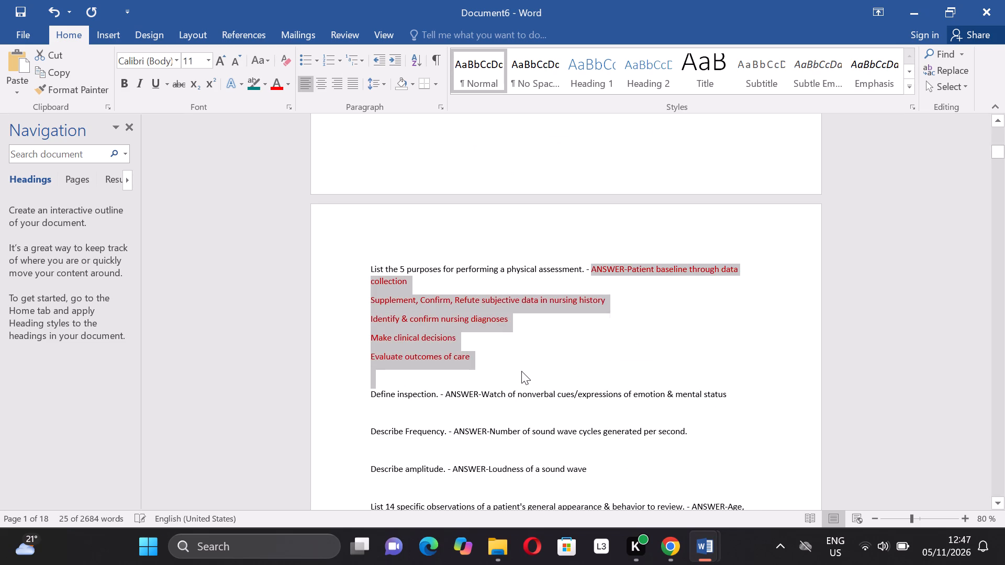
{"action": "scroll", "coordinate": [521, 371], "scroll_direction": "down", "scroll_amount": 2}
{"action": "left_click_drag", "start_coordinate": [440, 238], "coordinate": [730, 257]}
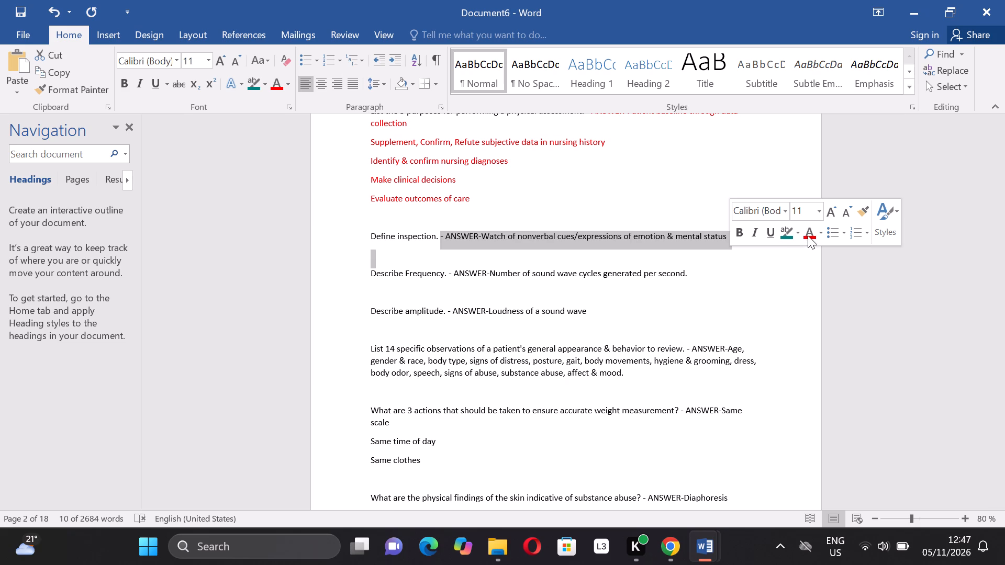
{"action": "left_click", "coordinate": [808, 235]}
{"action": "left_click_drag", "start_coordinate": [451, 270], "coordinate": [541, 290]}
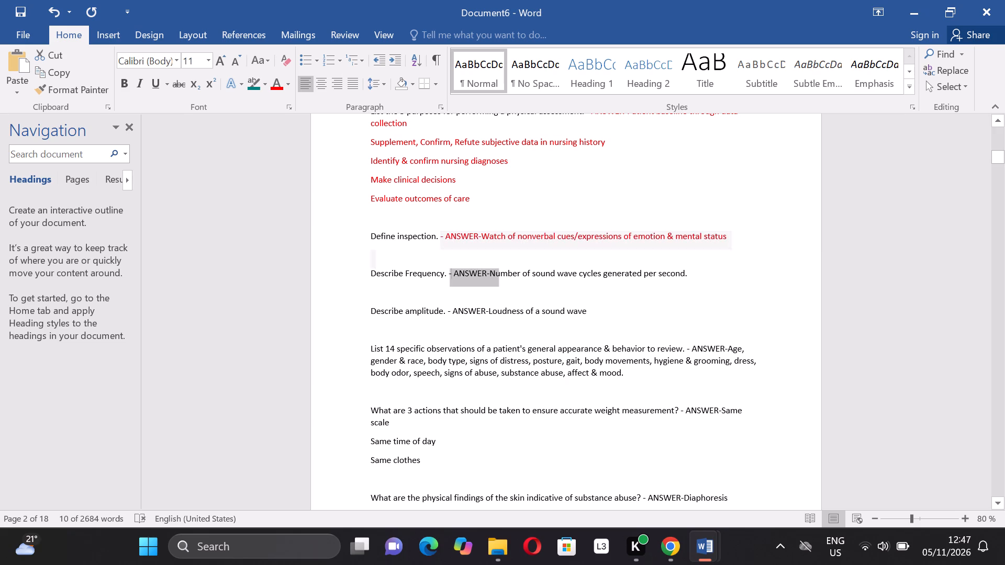
{"action": "left_click_drag", "start_coordinate": [541, 290], "coordinate": [757, 288]}
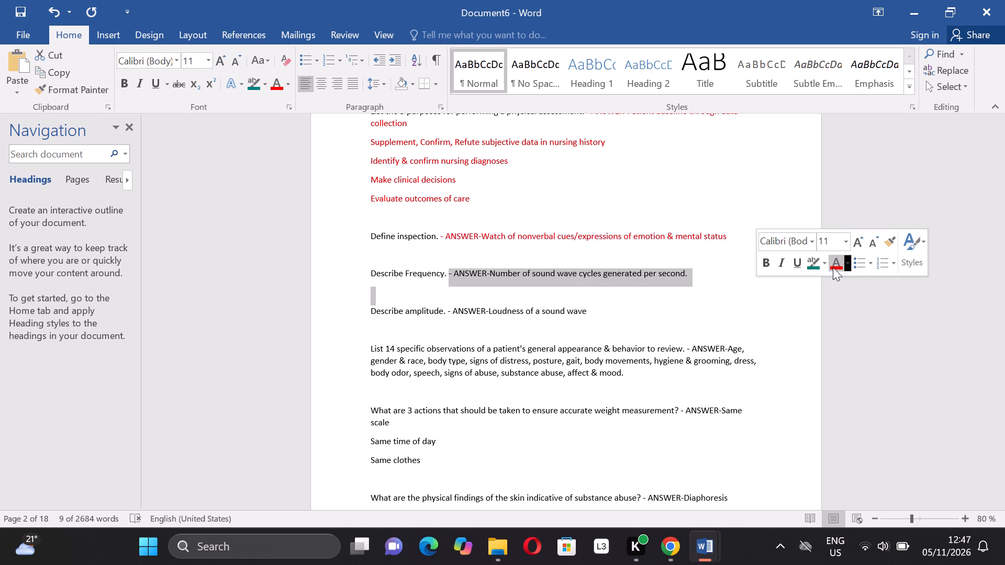
{"action": "left_click", "coordinate": [833, 267]}
{"action": "left_click_drag", "start_coordinate": [452, 311], "coordinate": [508, 311]}
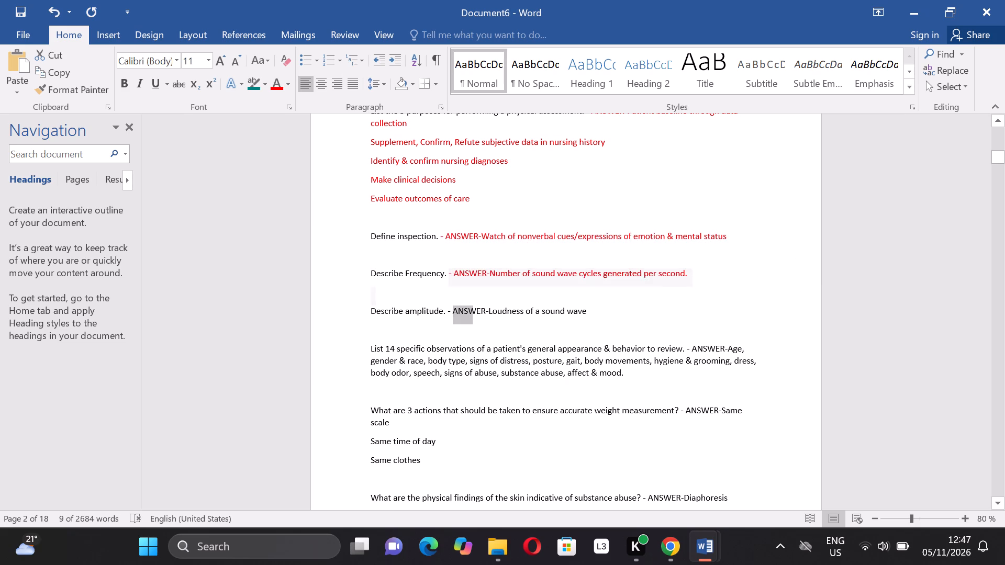
{"action": "left_click_drag", "start_coordinate": [508, 311], "coordinate": [640, 312]}
{"action": "left_click", "coordinate": [720, 293]}
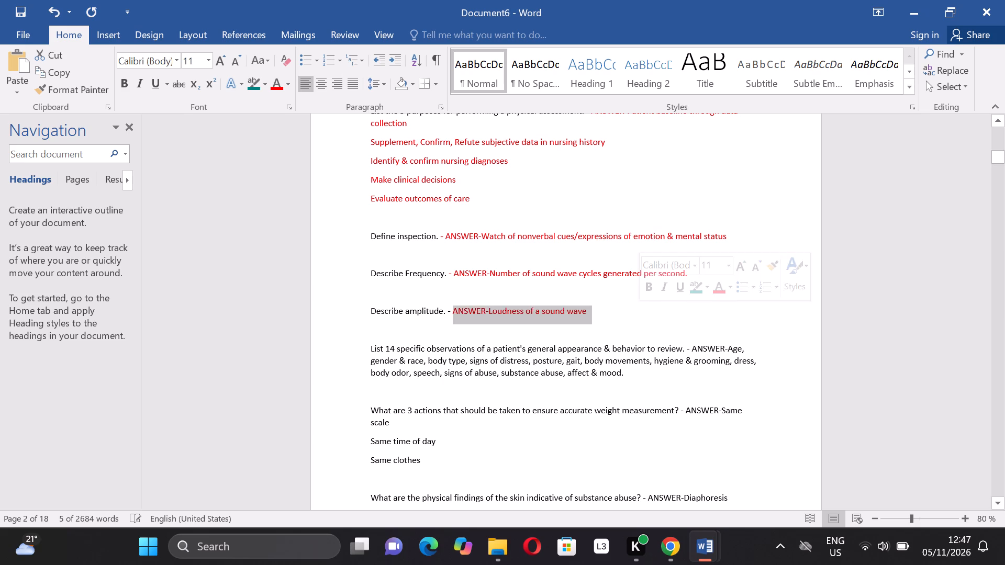
Colour the answers red for the 14 appearance observations, the 3 weight-measurement actions and the skin findings of substance abuse down to "Red, dry skin".
{"action": "scroll", "coordinate": [605, 363], "scroll_direction": "down", "scroll_amount": 3}
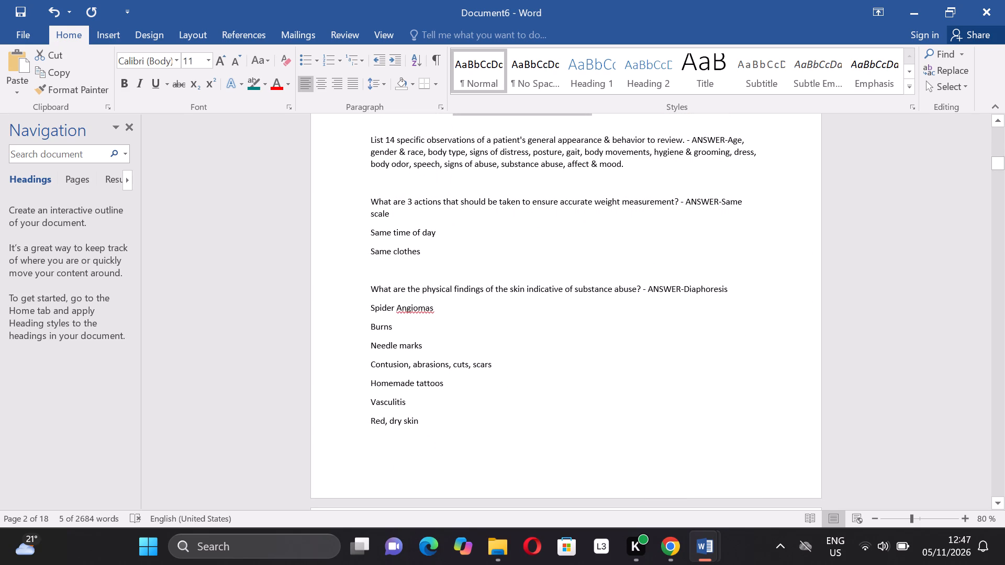
{"action": "left_click_drag", "start_coordinate": [689, 139], "coordinate": [714, 169]}
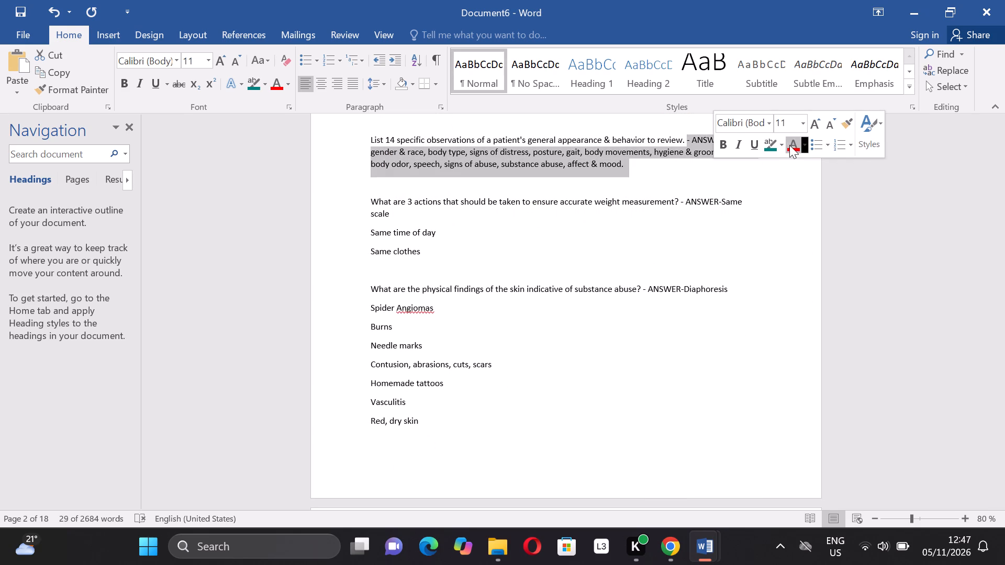
{"action": "left_click", "coordinate": [789, 145]}
{"action": "left_click_drag", "start_coordinate": [682, 204], "coordinate": [697, 262]}
{"action": "left_click", "coordinate": [775, 243]}
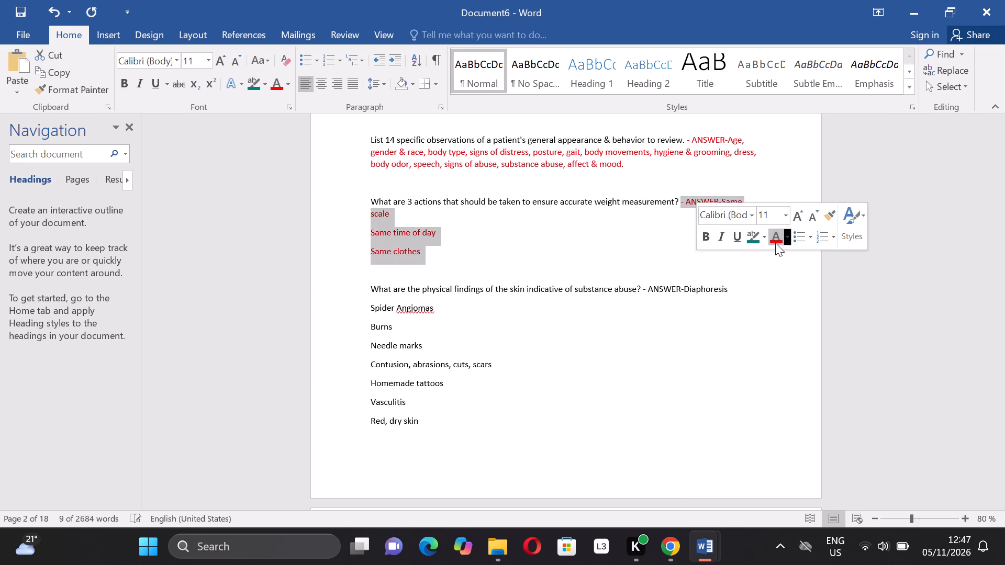
{"action": "left_click_drag", "start_coordinate": [646, 284], "coordinate": [663, 311]}
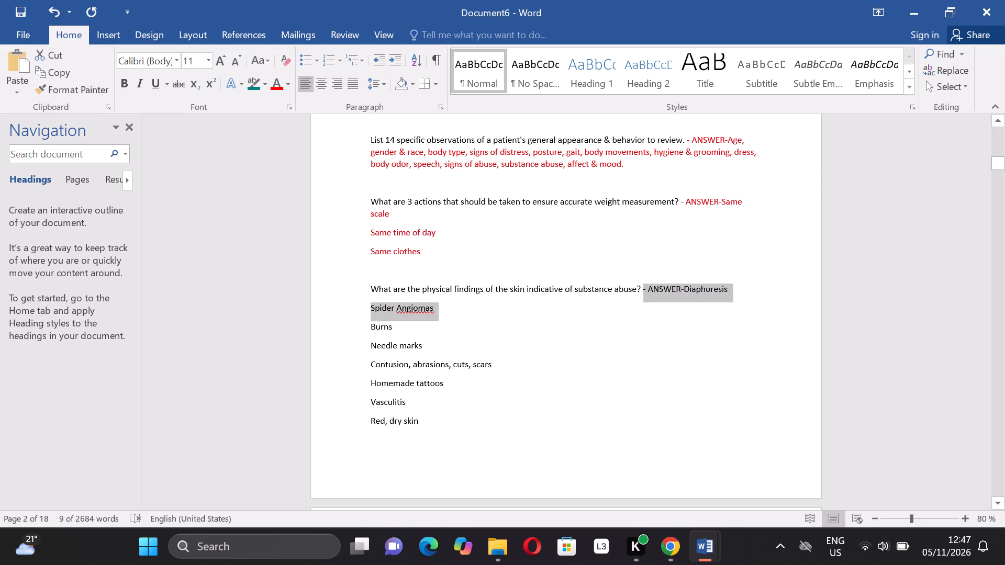
{"action": "left_click_drag", "start_coordinate": [663, 311], "coordinate": [664, 424]}
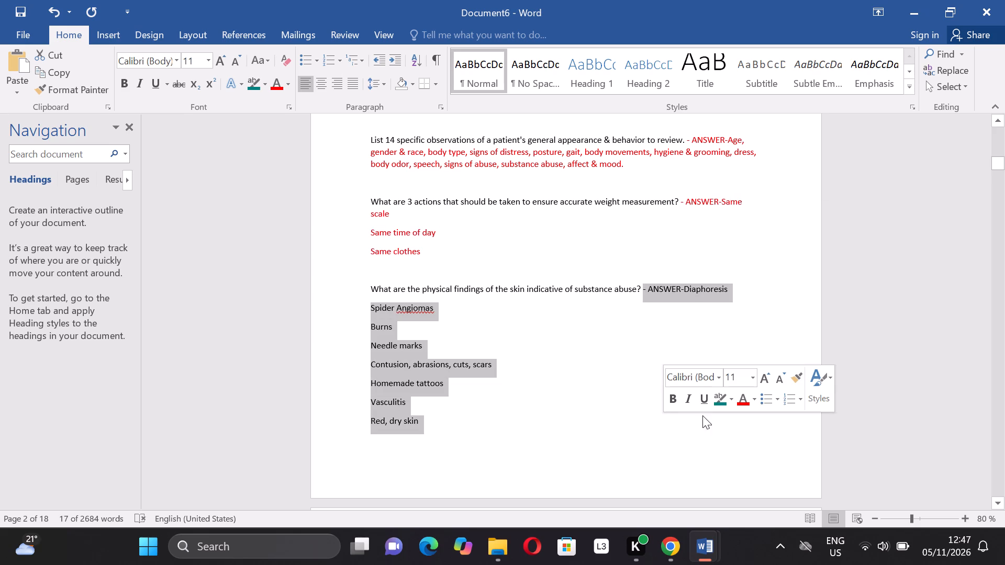
{"action": "left_click", "coordinate": [742, 401]}
{"action": "scroll", "coordinate": [537, 404], "scroll_direction": "down", "scroll_amount": 3}
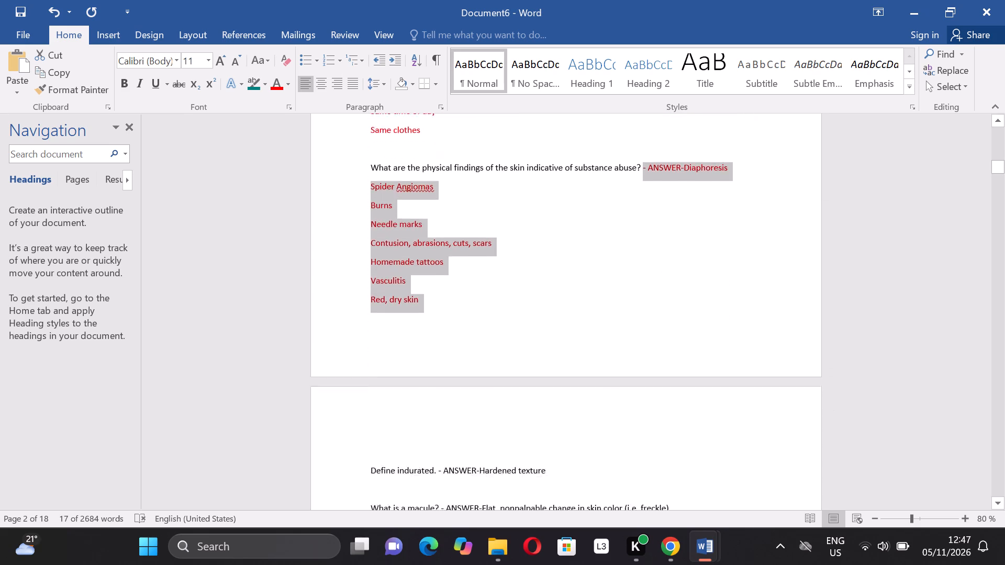
Colour the answers red for "Define indurated." and the macule, papule and nodule questions.
{"action": "scroll", "coordinate": [537, 404], "scroll_direction": "down", "scroll_amount": 3}
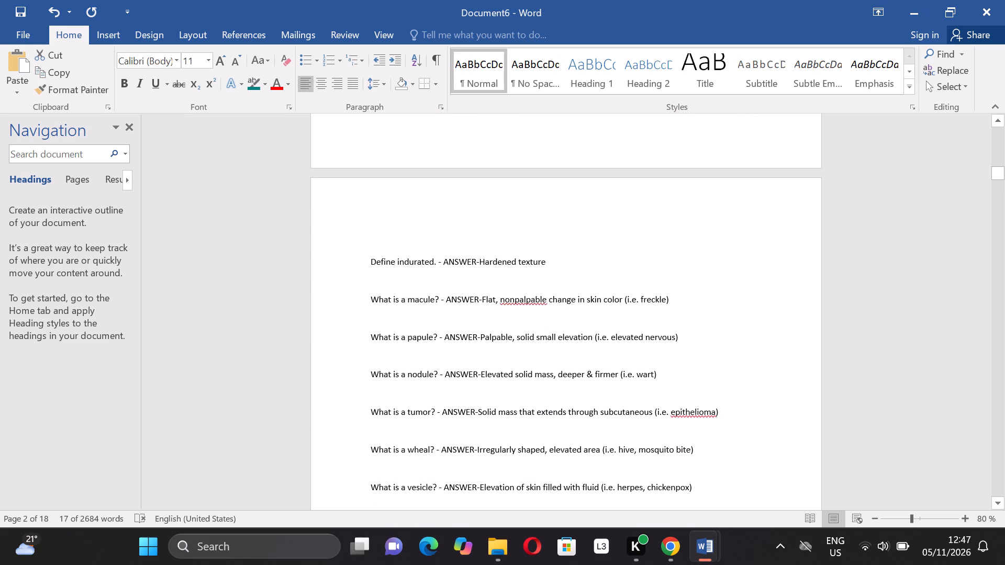
{"action": "left_click_drag", "start_coordinate": [441, 256], "coordinate": [571, 263]}
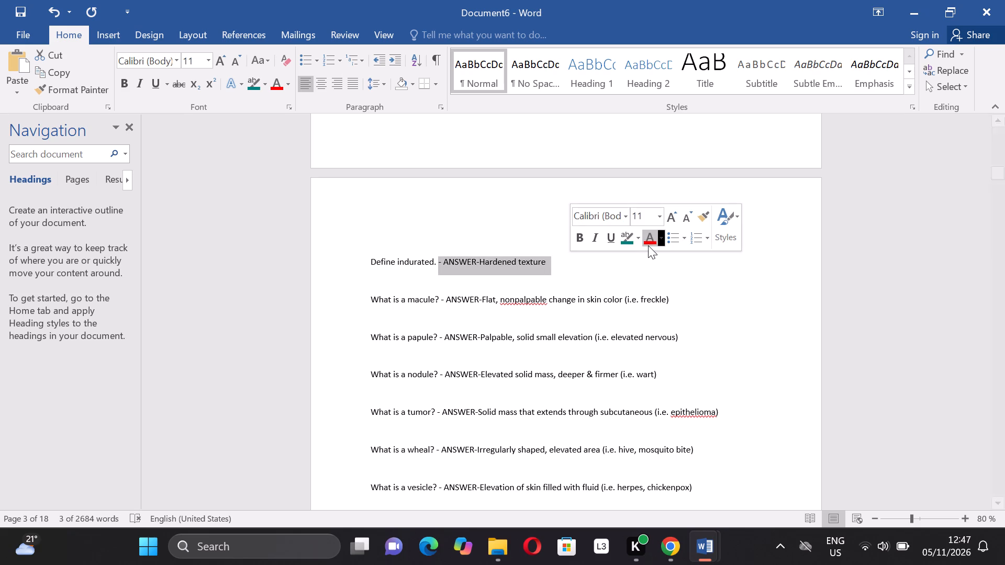
{"action": "left_click", "coordinate": [648, 245]}
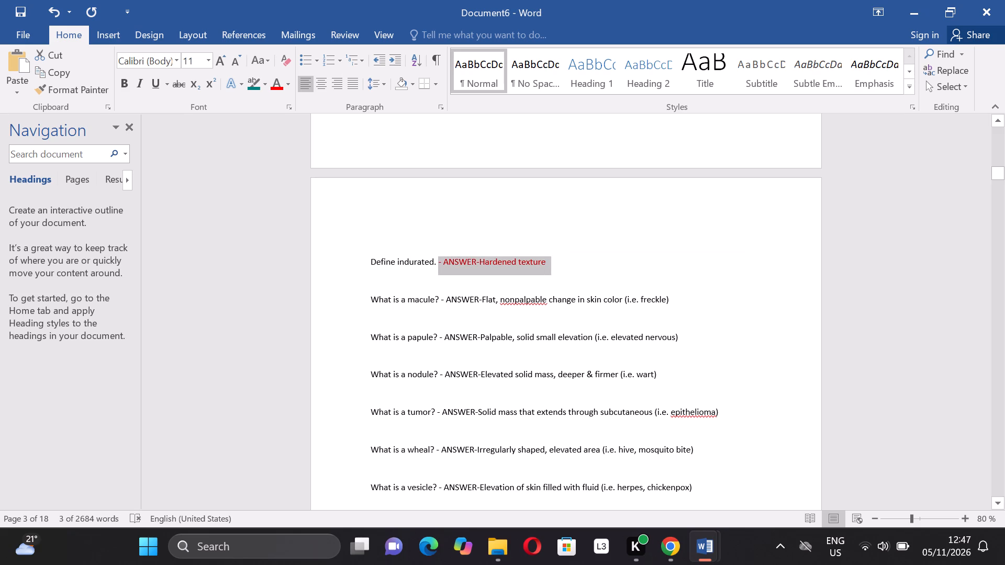
{"action": "left_click_drag", "start_coordinate": [443, 299], "coordinate": [682, 303]}
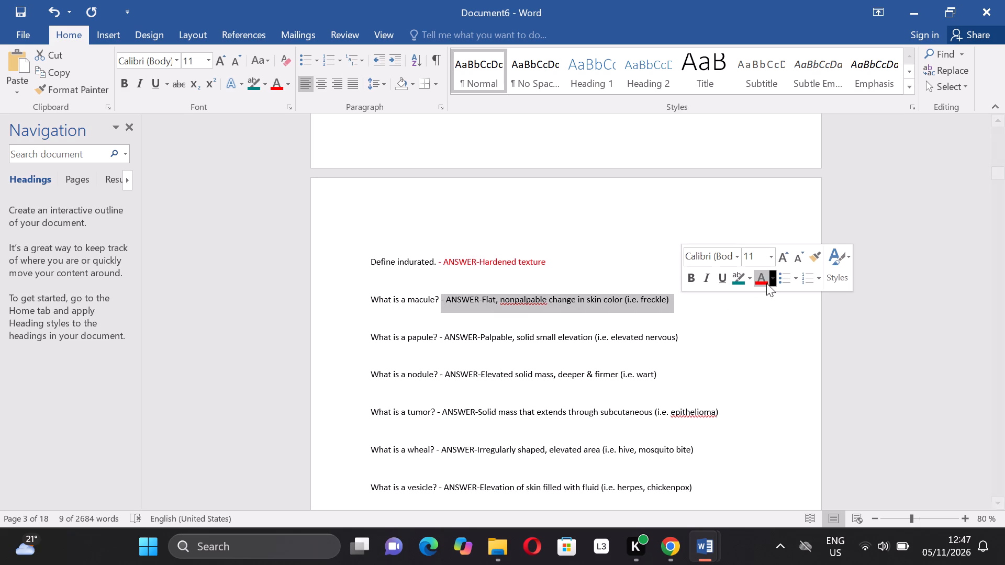
{"action": "left_click", "coordinate": [767, 282]}
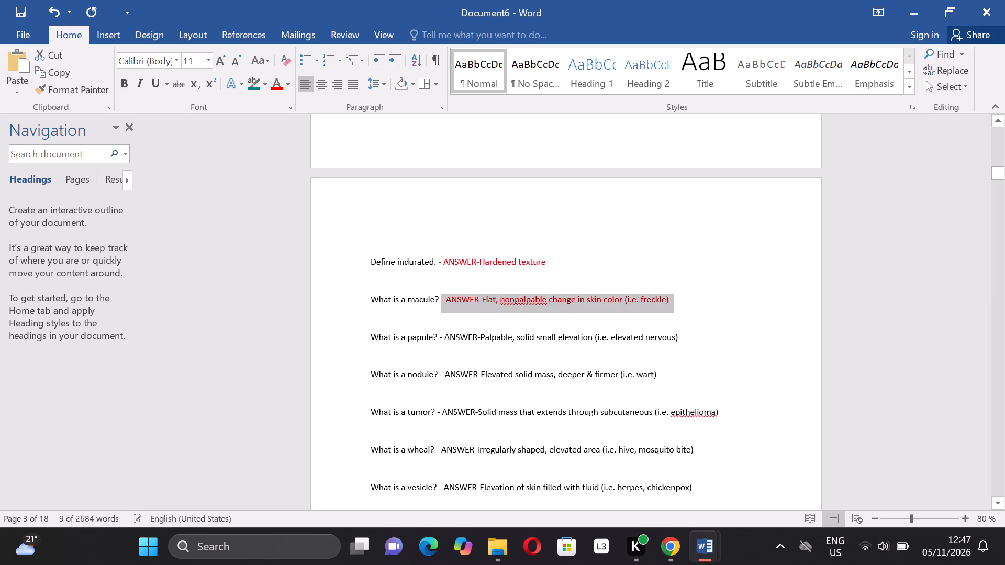
{"action": "left_click_drag", "start_coordinate": [438, 337], "coordinate": [702, 345]}
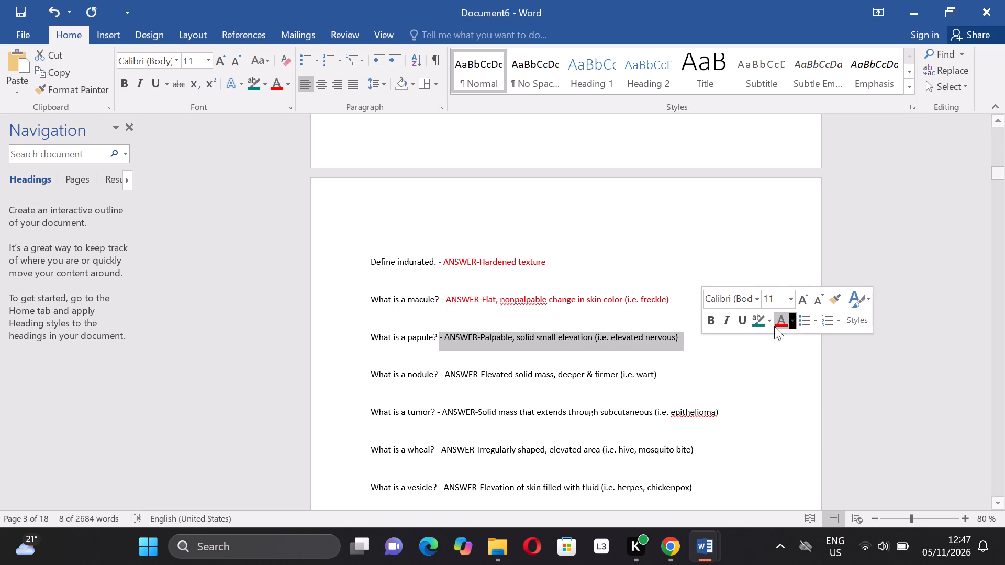
{"action": "left_click", "coordinate": [778, 322]}
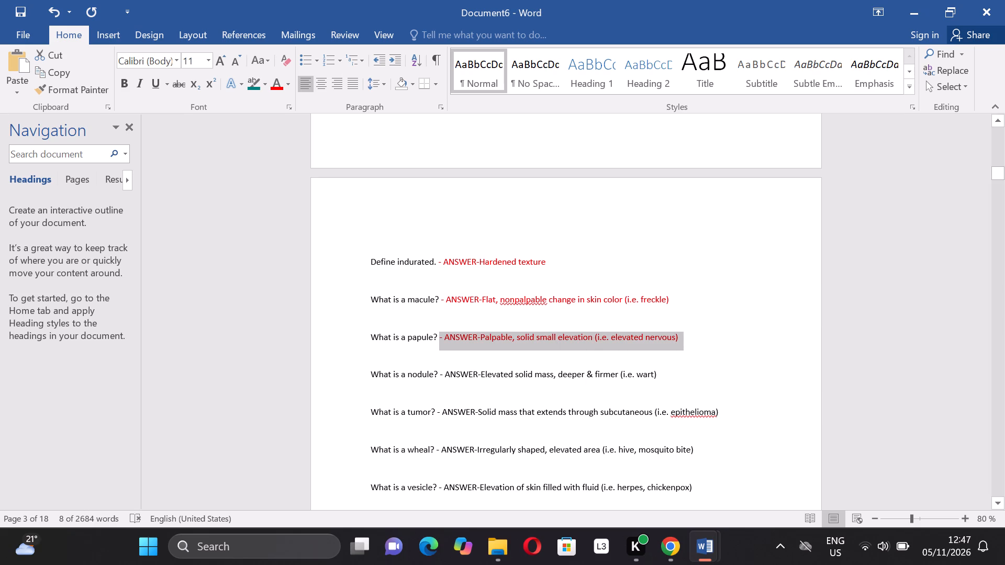
{"action": "left_click_drag", "start_coordinate": [442, 377], "coordinate": [684, 371]}
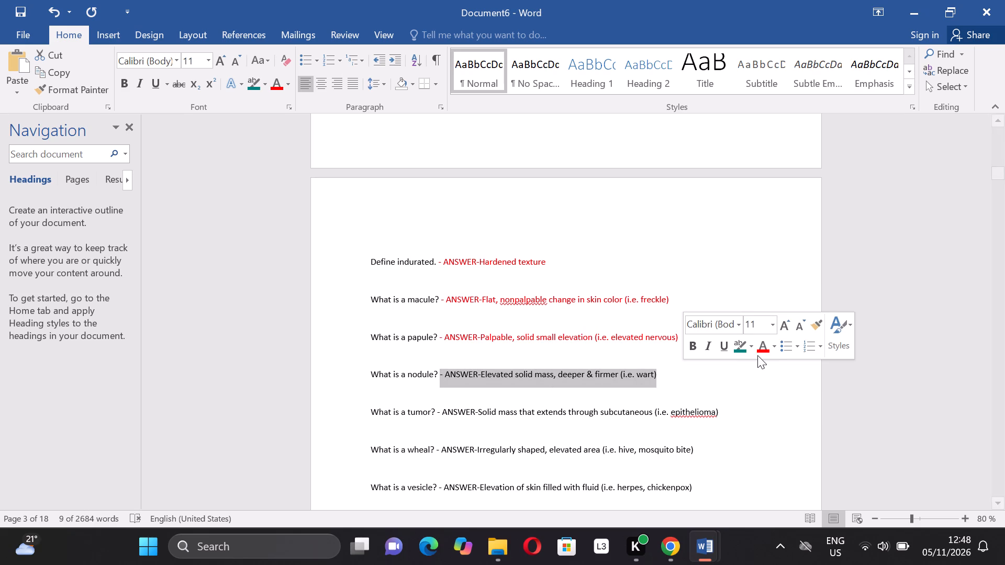
{"action": "left_click", "coordinate": [761, 354]}
Colour the answers to the tumor, wheal, vesicle and pustule questions red.
{"action": "scroll", "coordinate": [593, 422], "scroll_direction": "down", "scroll_amount": 2}
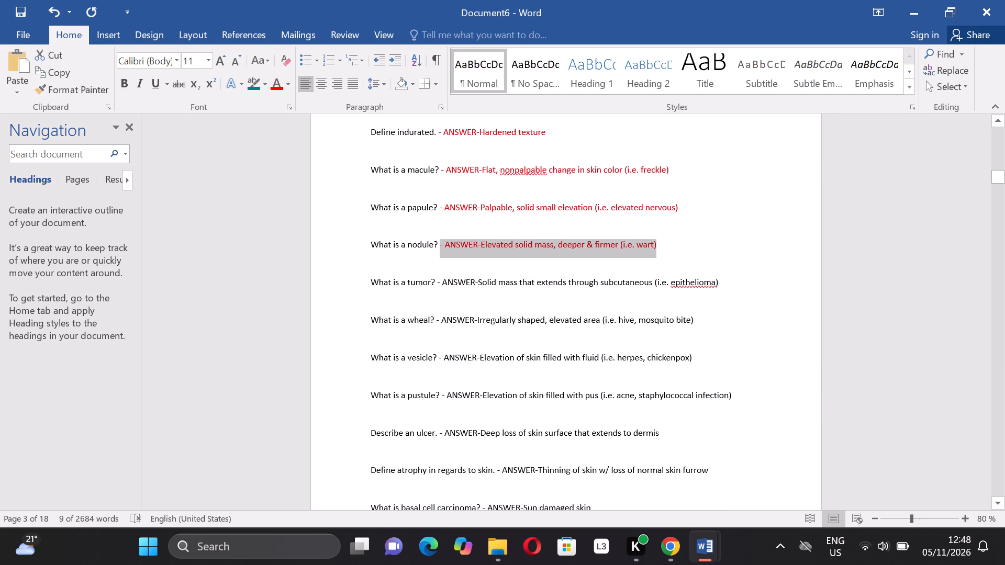
{"action": "left_click_drag", "start_coordinate": [438, 280], "coordinate": [759, 289]}
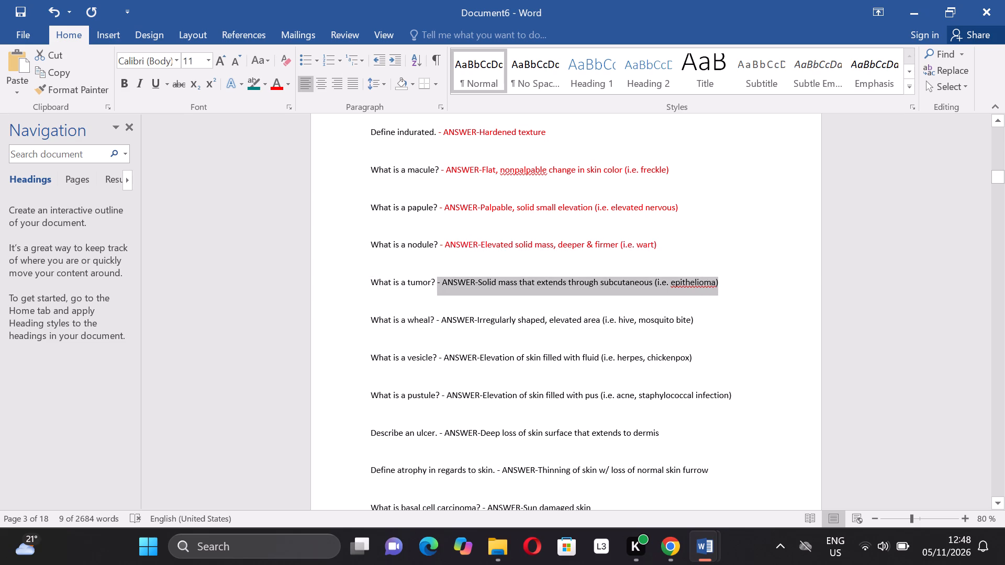
{"action": "left_click_drag", "start_coordinate": [759, 289], "coordinate": [765, 289]}
{"action": "left_click", "coordinate": [839, 272]}
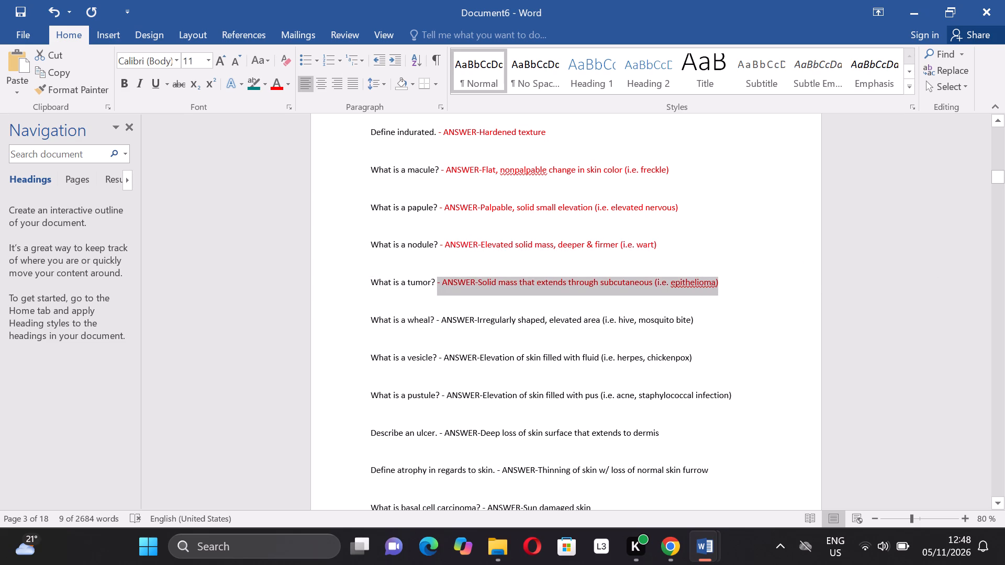
{"action": "left_click_drag", "start_coordinate": [438, 319], "coordinate": [753, 320]}
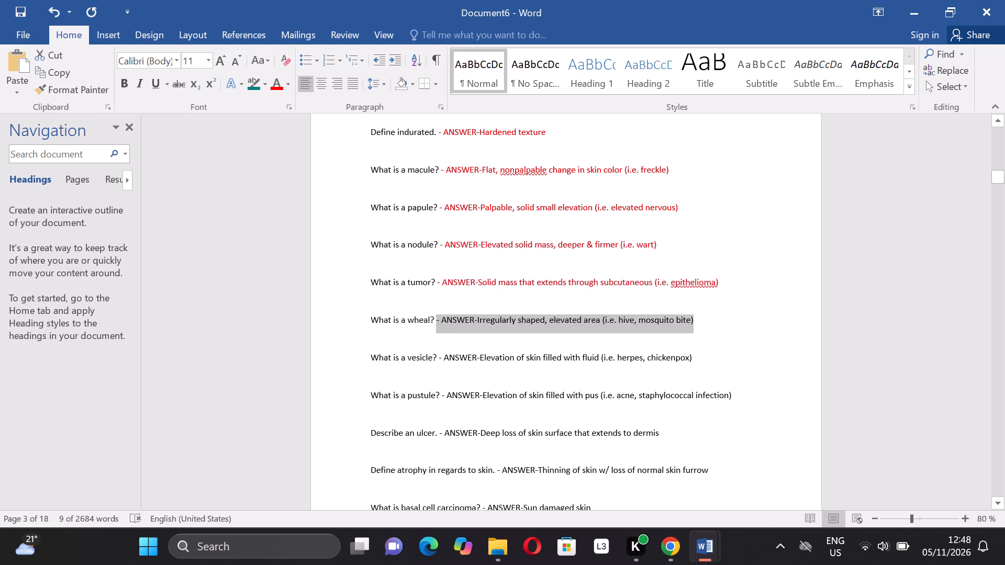
{"action": "left_click_drag", "start_coordinate": [753, 320], "coordinate": [754, 320]}
{"action": "left_click", "coordinate": [833, 295]}
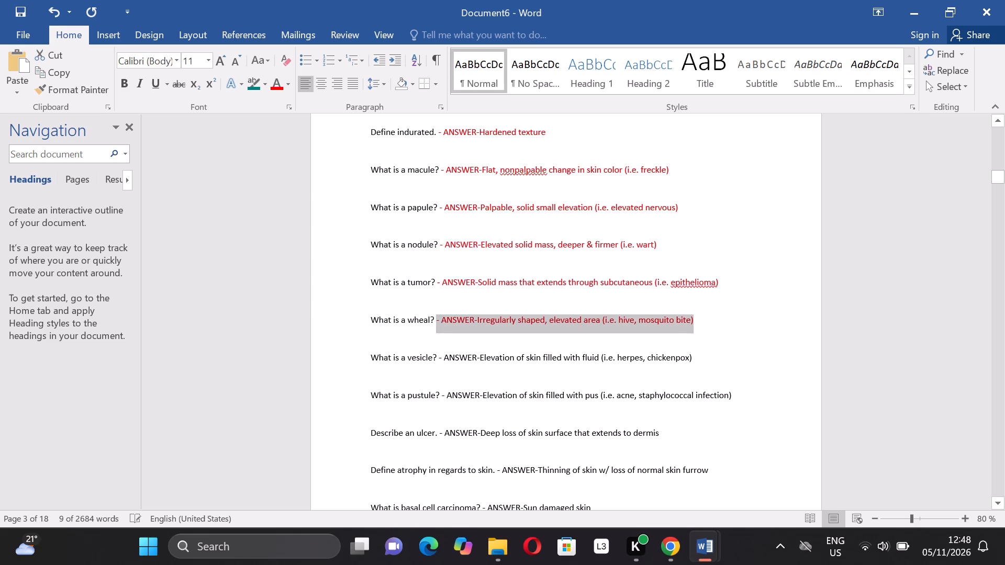
{"action": "left_click_drag", "start_coordinate": [441, 355], "coordinate": [764, 367]}
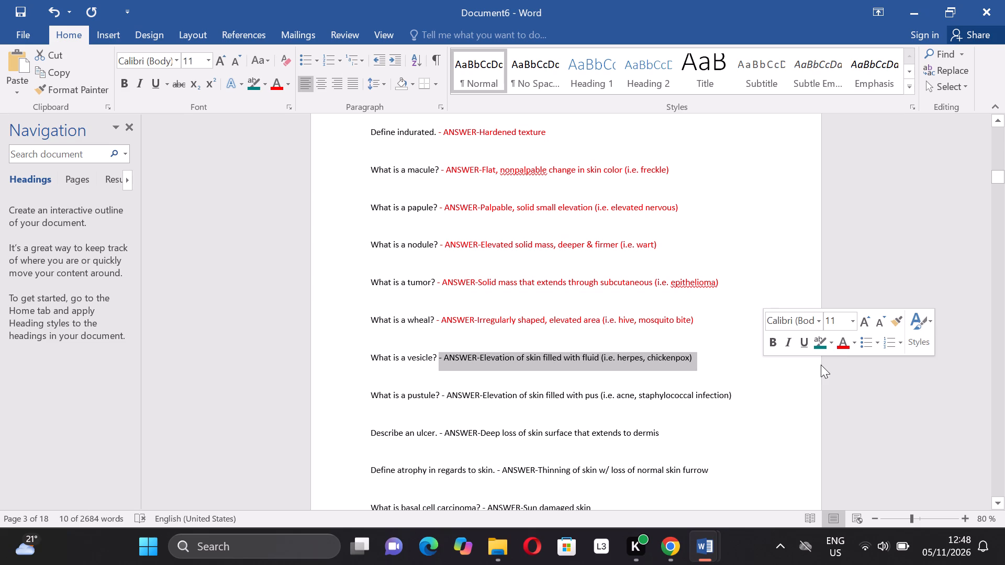
{"action": "left_click", "coordinate": [840, 343]}
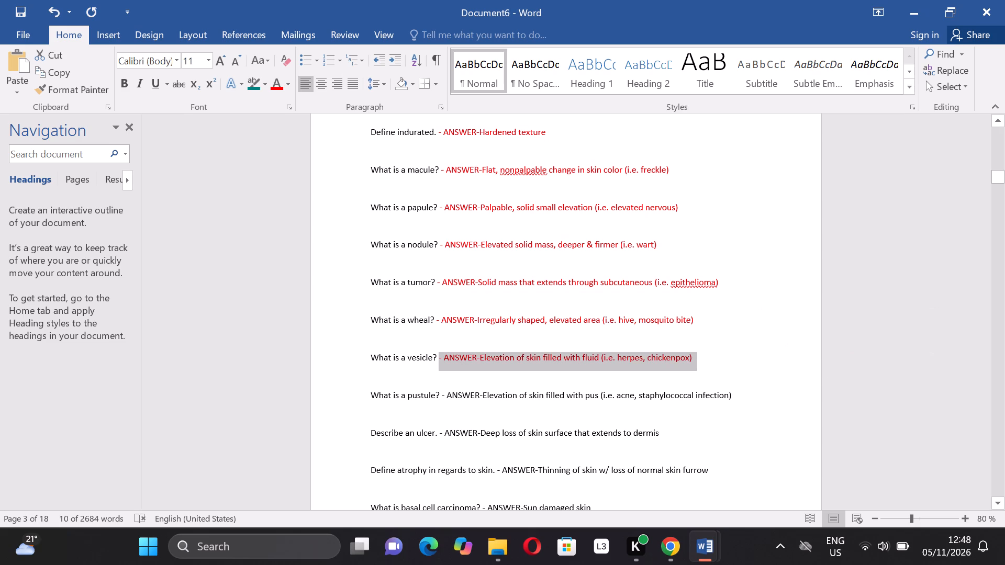
{"action": "left_click_drag", "start_coordinate": [446, 394], "coordinate": [757, 406]}
{"action": "left_click", "coordinate": [835, 375]}
Colour the answers red for the ulcer, skin atrophy, basal cell carcinoma and squamous cell carcinoma questions.
{"action": "scroll", "coordinate": [619, 433], "scroll_direction": "down", "scroll_amount": 2}
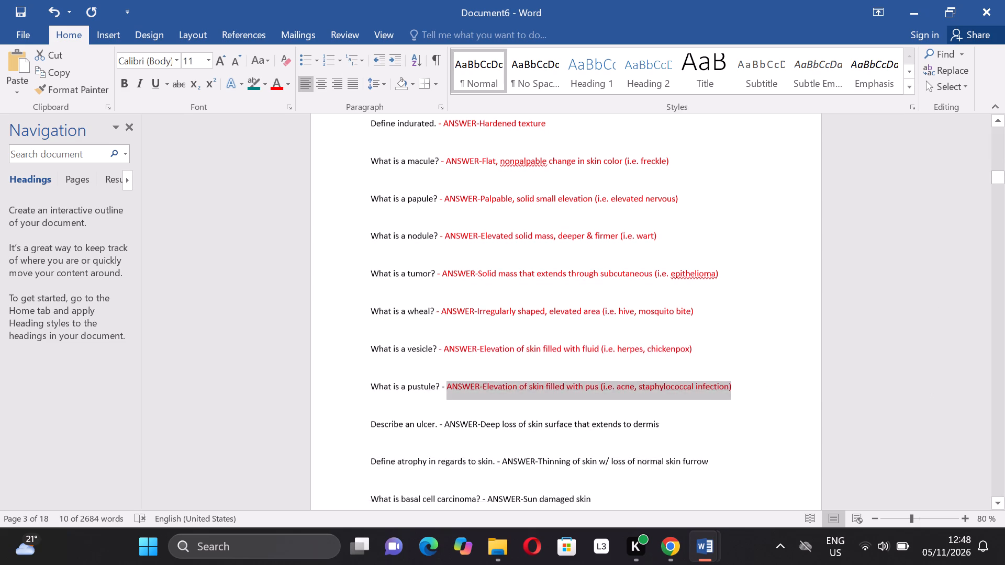
{"action": "scroll", "coordinate": [619, 433], "scroll_direction": "down", "scroll_amount": 2}
{"action": "left_click_drag", "start_coordinate": [442, 223], "coordinate": [521, 220]}
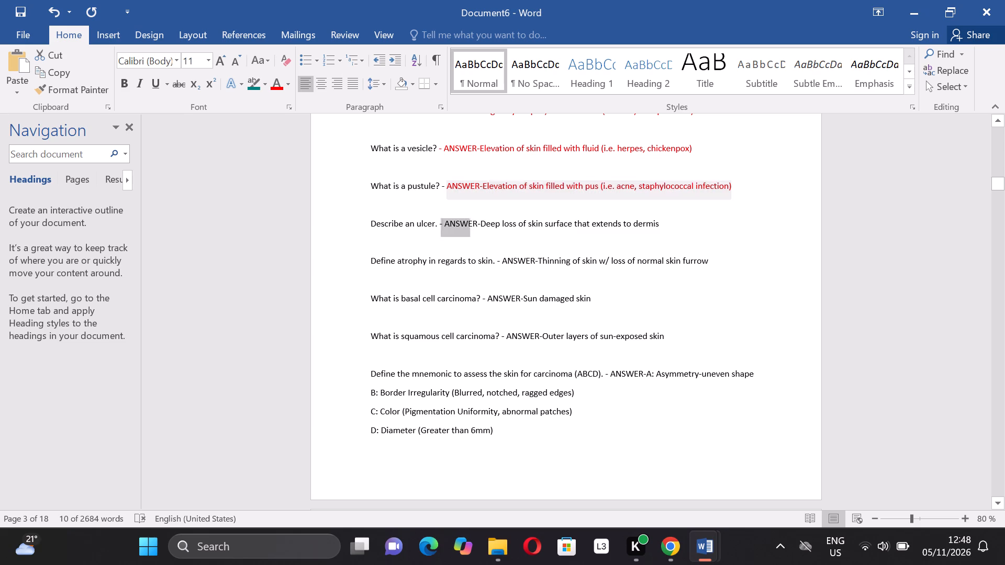
{"action": "left_click_drag", "start_coordinate": [521, 220], "coordinate": [679, 235]}
{"action": "left_click", "coordinate": [756, 212]}
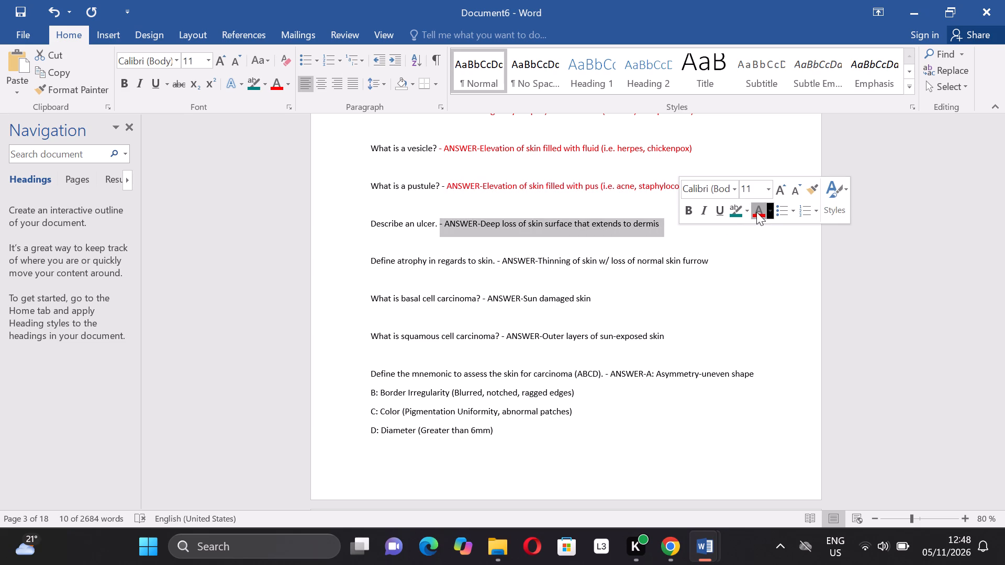
{"action": "left_click_drag", "start_coordinate": [500, 261], "coordinate": [746, 274]}
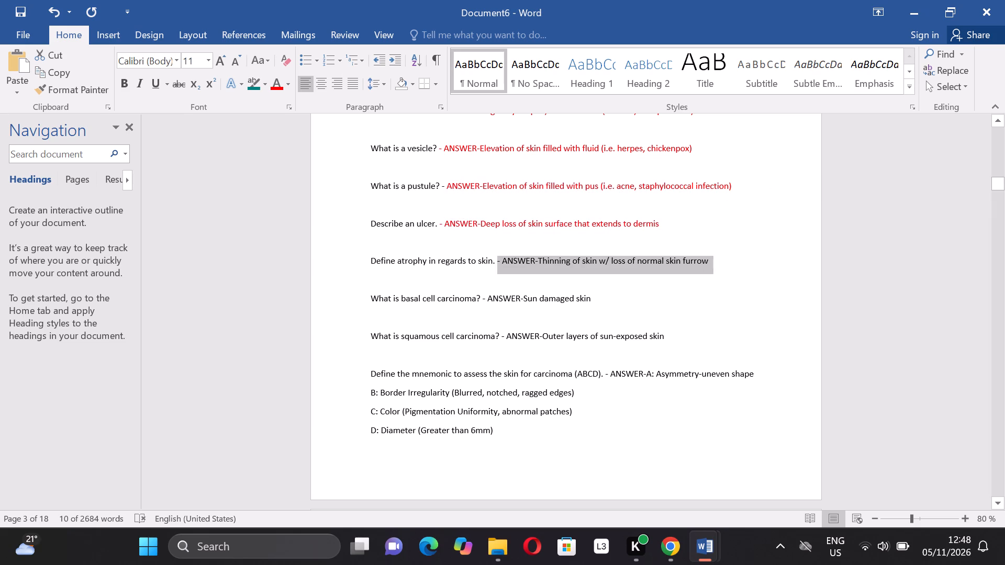
{"action": "left_click_drag", "start_coordinate": [746, 274], "coordinate": [756, 274]}
{"action": "left_click", "coordinate": [829, 251]}
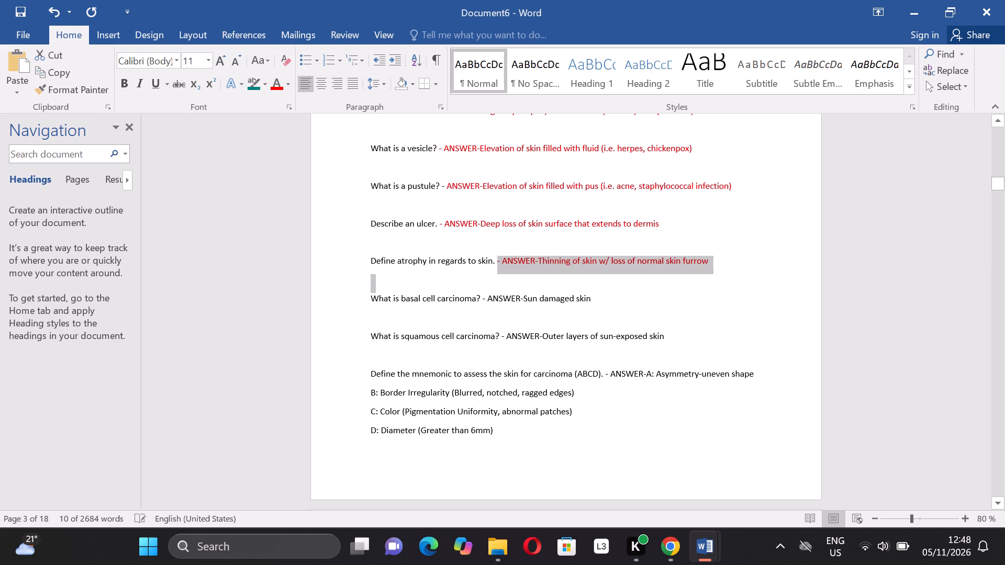
{"action": "left_click_drag", "start_coordinate": [485, 298], "coordinate": [664, 301]}
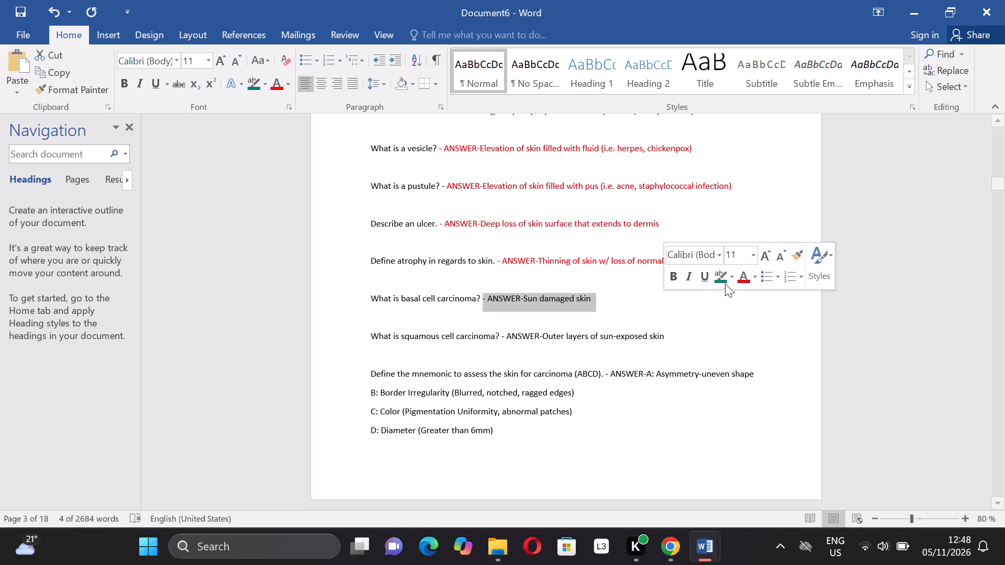
{"action": "left_click", "coordinate": [740, 274]}
{"action": "left_click_drag", "start_coordinate": [505, 335], "coordinate": [721, 356]}
{"action": "left_click", "coordinate": [795, 334]}
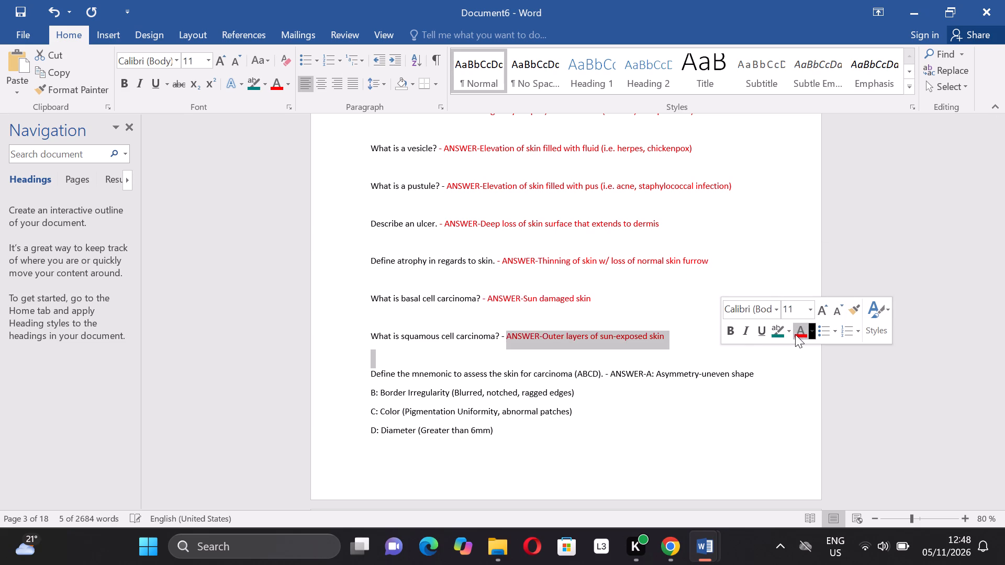
Colour the whole ABCD skin carcinoma mnemonic answer red, from "A: Asymmetry" through "D: Diameter".
{"action": "scroll", "coordinate": [707, 356], "scroll_direction": "down", "scroll_amount": 2}
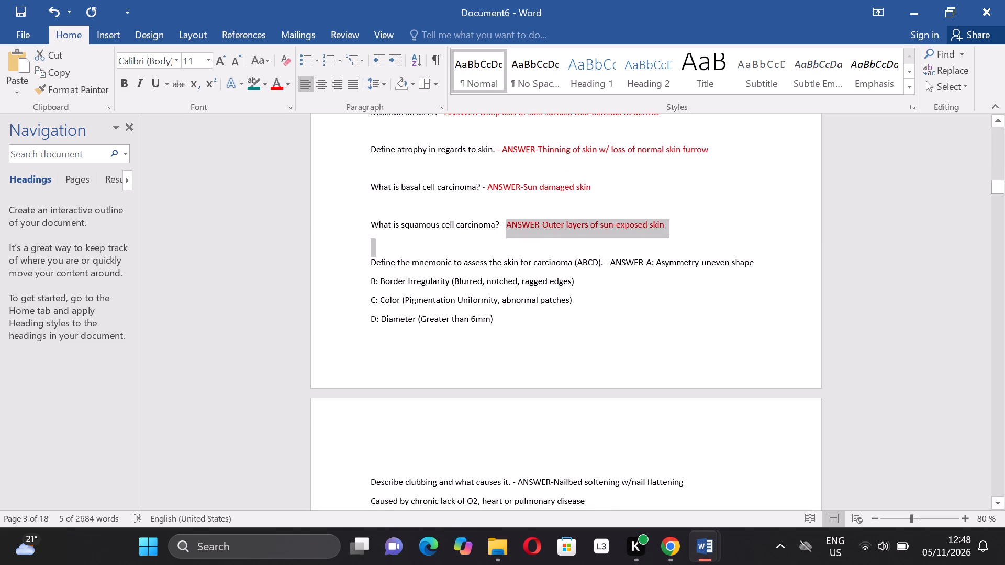
{"action": "left_click_drag", "start_coordinate": [606, 257], "coordinate": [635, 332]}
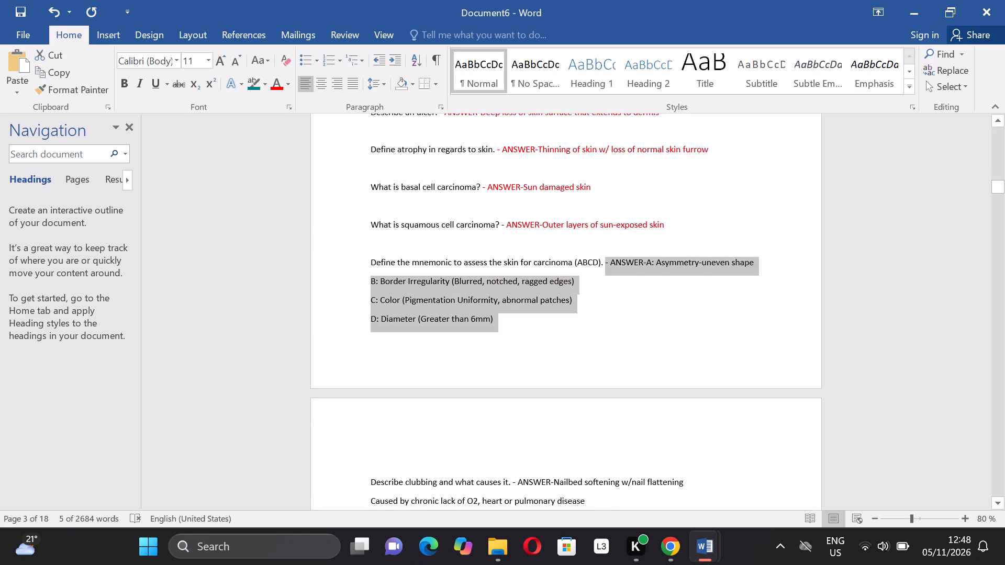
{"action": "left_click", "coordinate": [710, 308]}
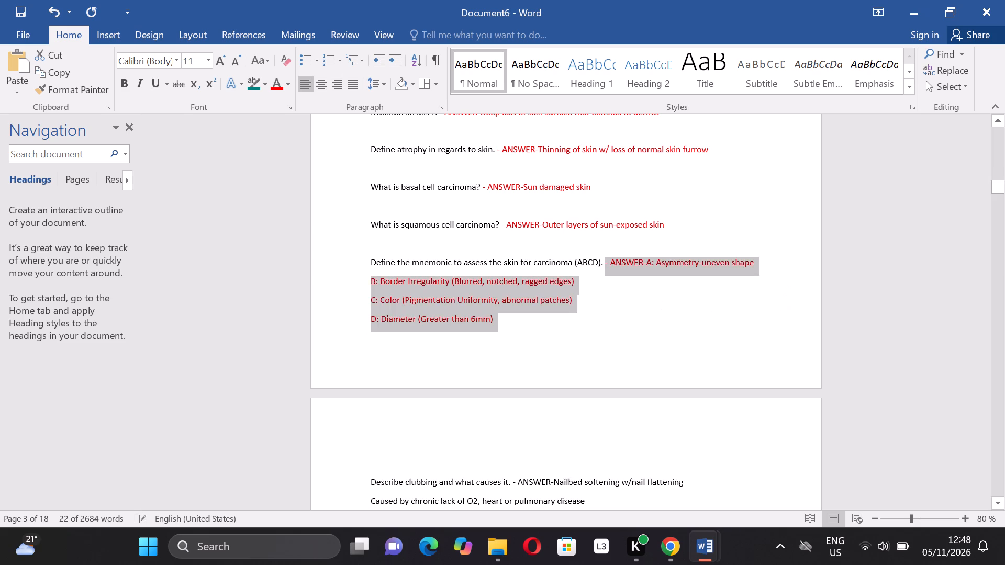
Colour the two-line answers to the clubbing, beaulines and koilonychia questions red, including their "Caused by" lines.
{"action": "scroll", "coordinate": [543, 362], "scroll_direction": "down", "scroll_amount": 3}
{"action": "left_click_drag", "start_coordinate": [516, 326], "coordinate": [551, 328]}
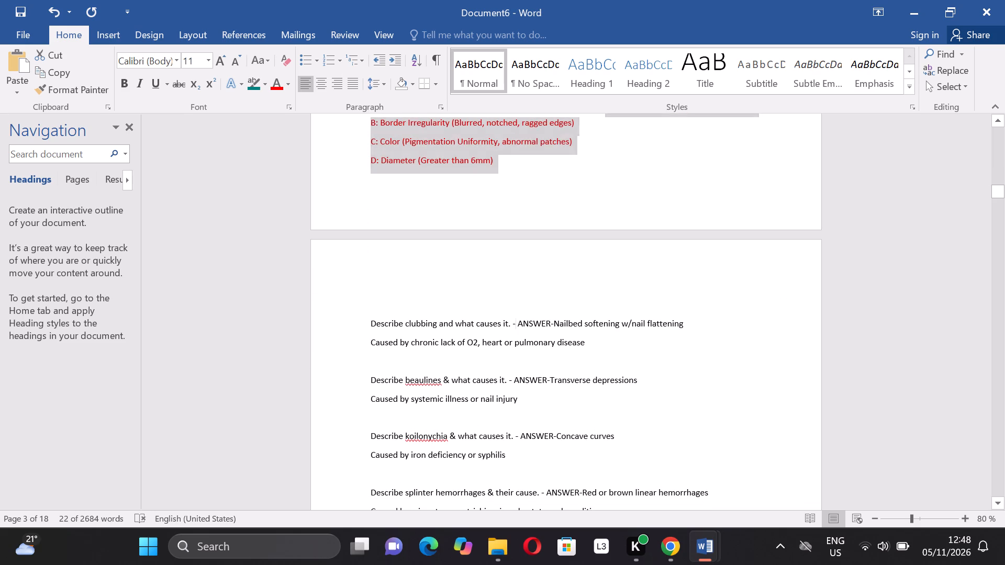
{"action": "left_click_drag", "start_coordinate": [551, 328], "coordinate": [613, 348]}
{"action": "left_click", "coordinate": [695, 319]}
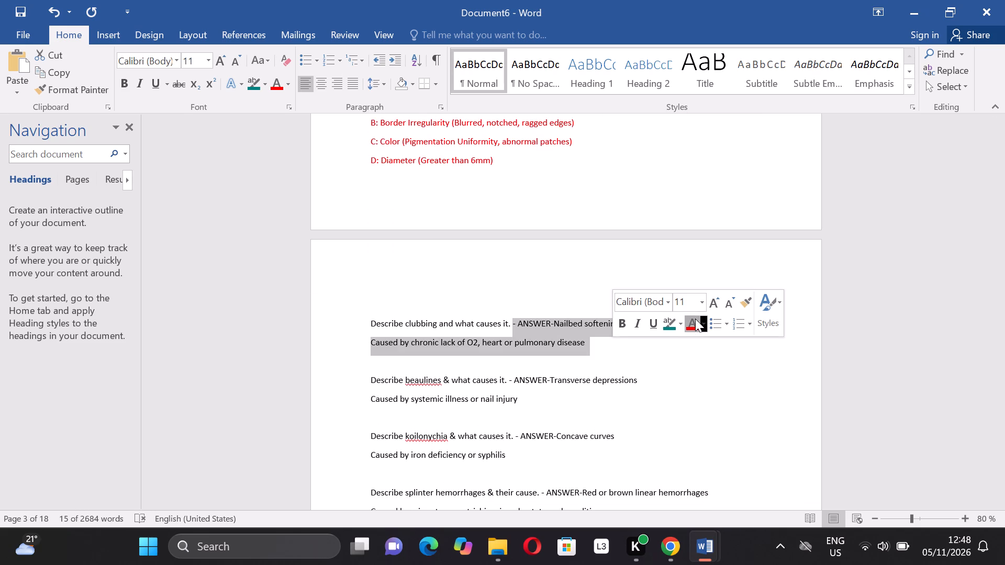
{"action": "left_click_drag", "start_coordinate": [510, 379], "coordinate": [555, 418]}
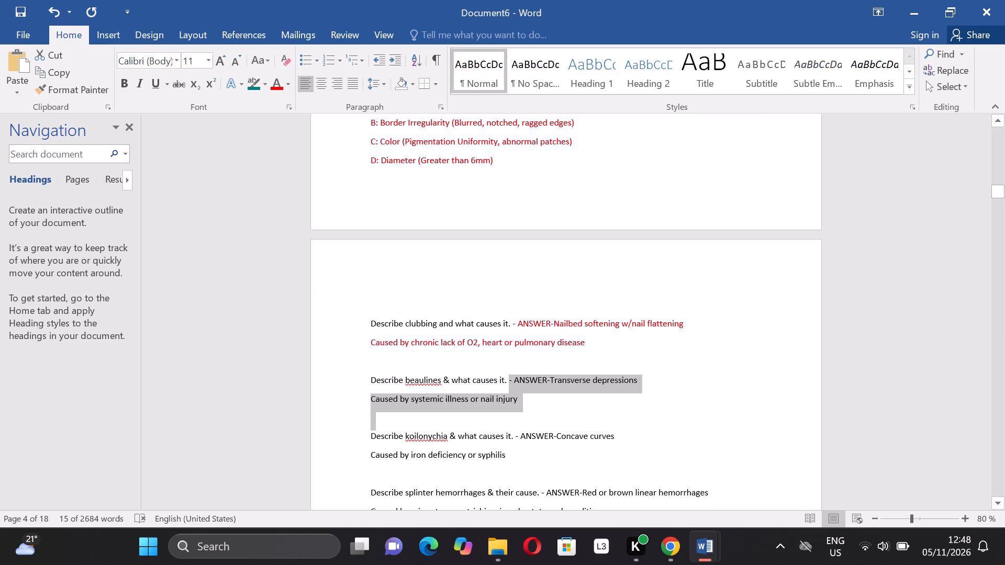
{"action": "left_click_drag", "start_coordinate": [555, 418], "coordinate": [556, 419]}
{"action": "left_click", "coordinate": [634, 394]}
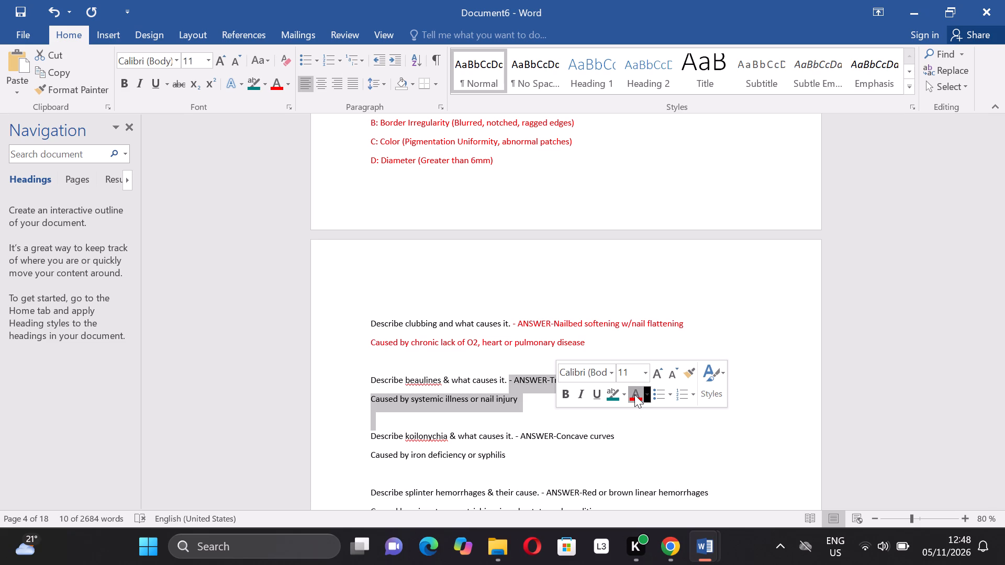
{"action": "scroll", "coordinate": [559, 466], "scroll_direction": "down", "scroll_amount": 3}
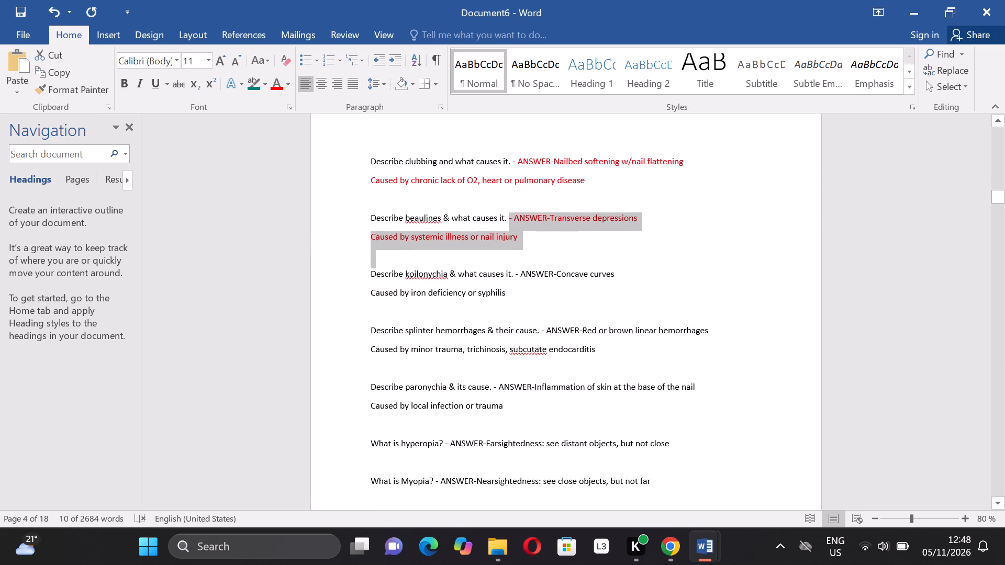
{"action": "left_click_drag", "start_coordinate": [518, 269], "coordinate": [552, 314]}
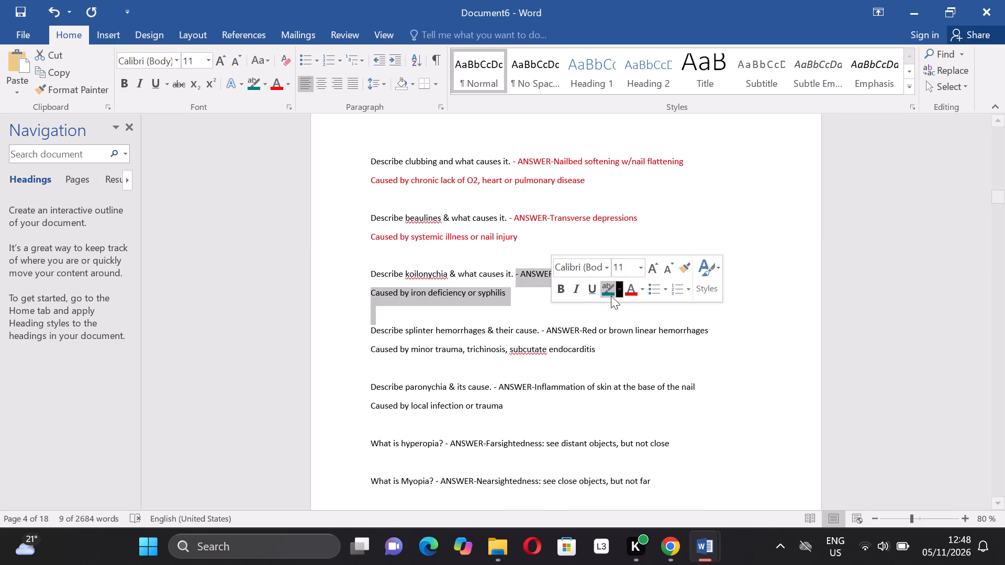
{"action": "left_click", "coordinate": [628, 292]}
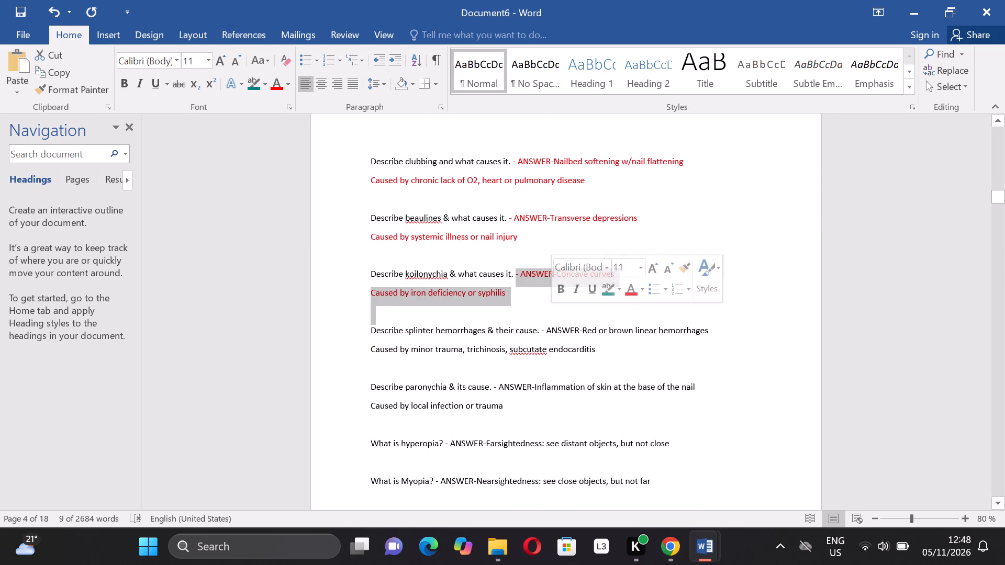
Colour the splinter hemorrhages and paronychia answers red, including their "Caused by" lines.
{"action": "left_click_drag", "start_coordinate": [541, 331], "coordinate": [638, 353]}
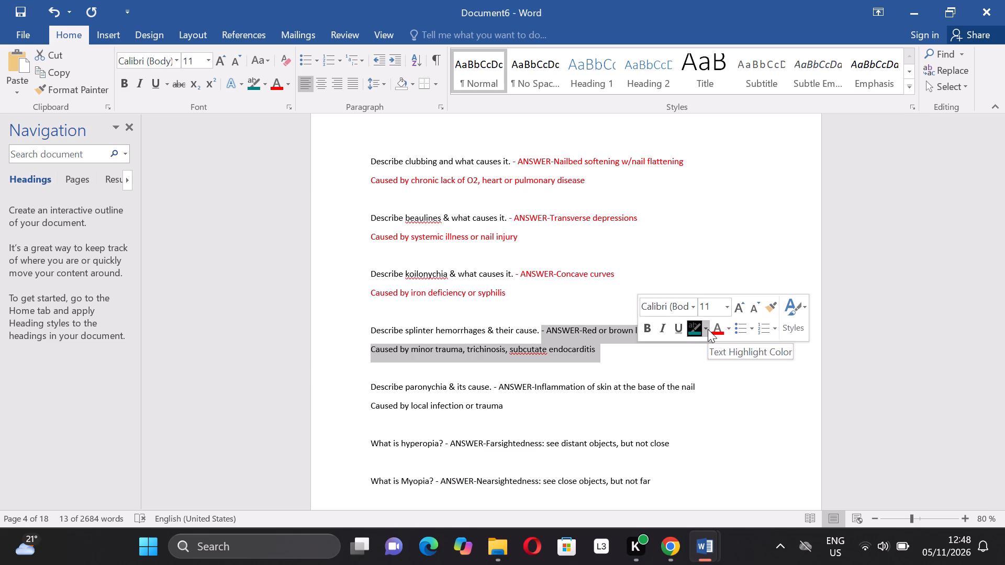
{"action": "left_click", "coordinate": [714, 329]}
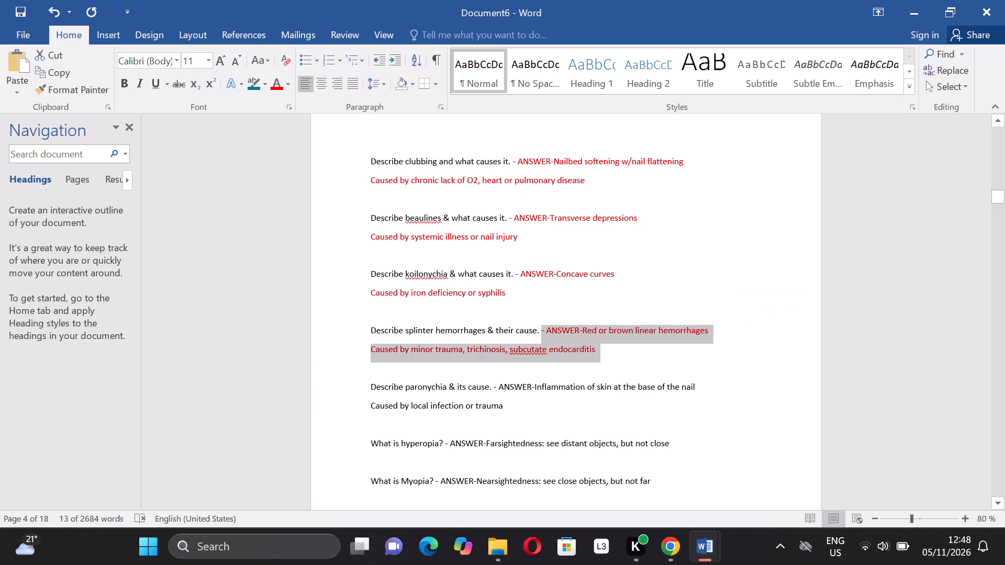
{"action": "left_click_drag", "start_coordinate": [496, 384], "coordinate": [542, 424]}
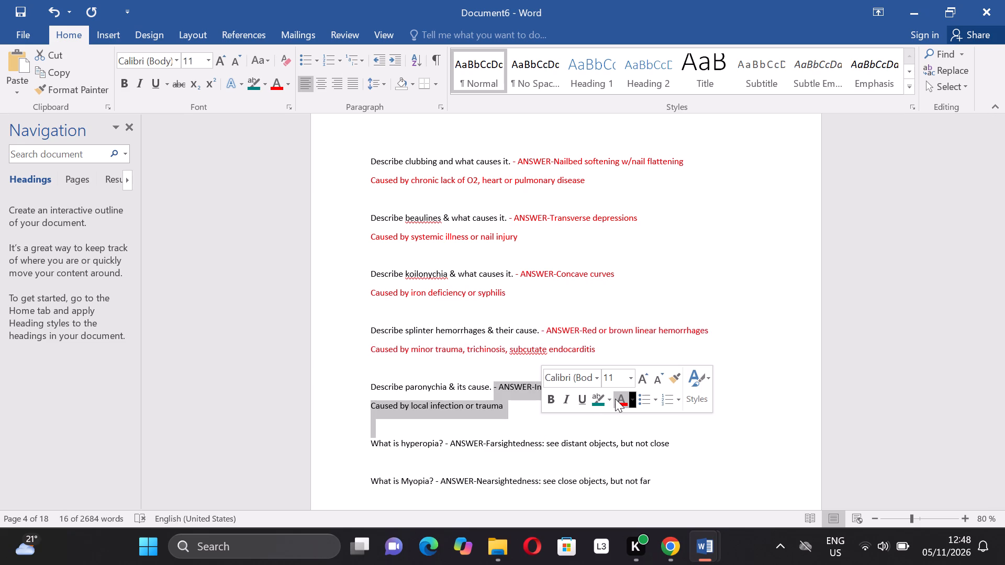
{"action": "scroll", "coordinate": [531, 361], "scroll_direction": "down", "scroll_amount": 2}
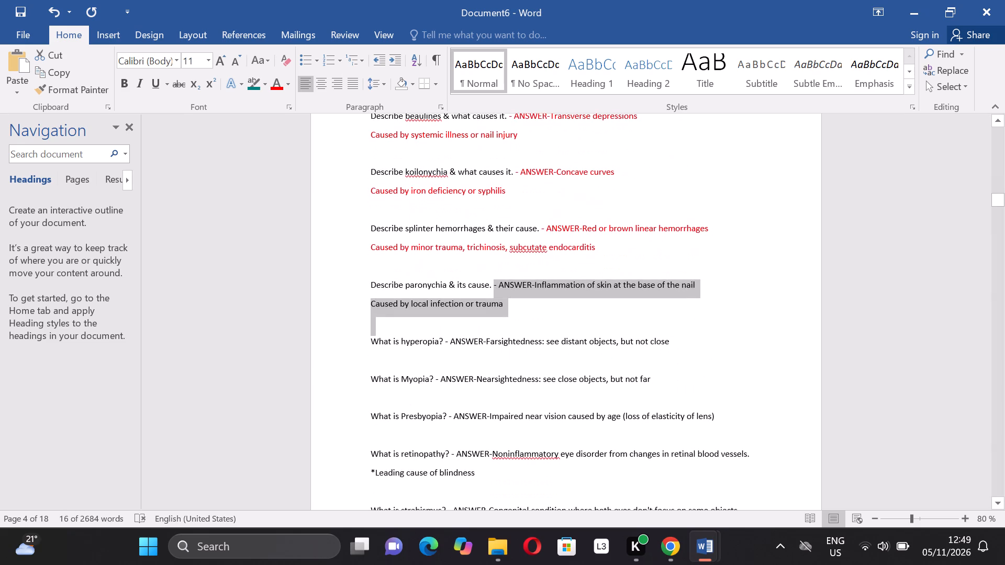
{"action": "left_click", "coordinate": [274, 80]}
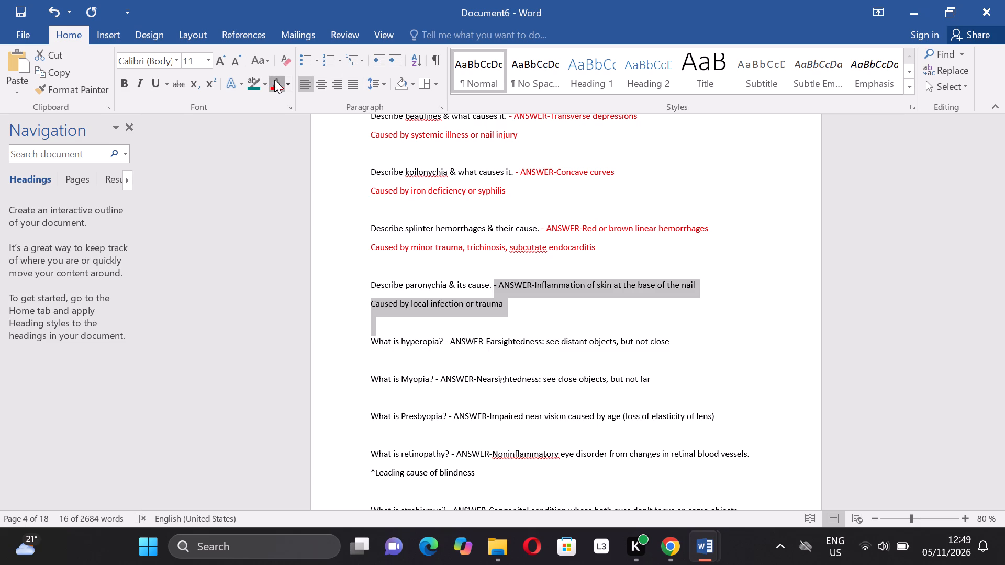
Colour the answers to the hyperopia, Myopia and Presbyopia questions red.
{"action": "scroll", "coordinate": [558, 241], "scroll_direction": "down", "scroll_amount": 2}
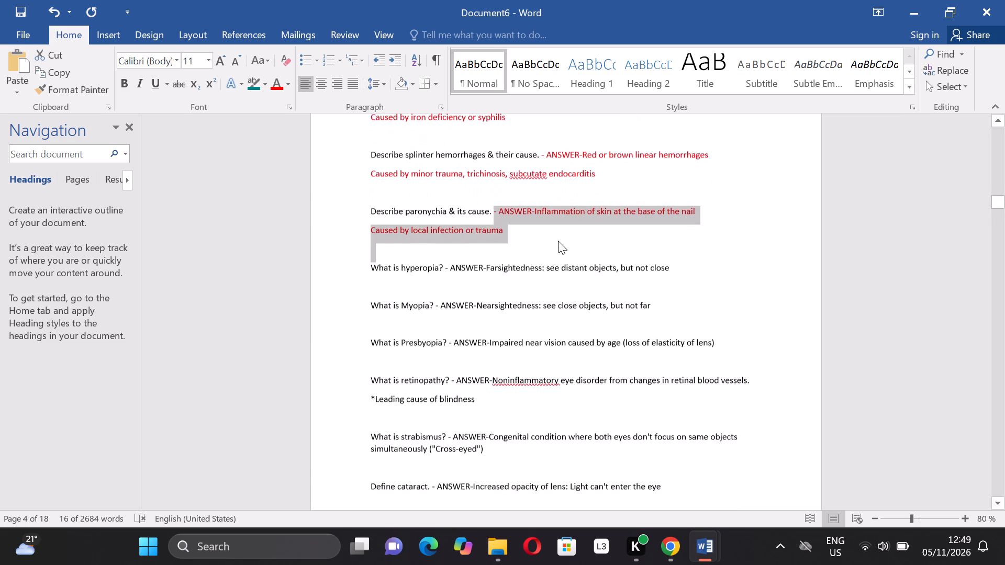
{"action": "scroll", "coordinate": [558, 241], "scroll_direction": "down", "scroll_amount": 1}
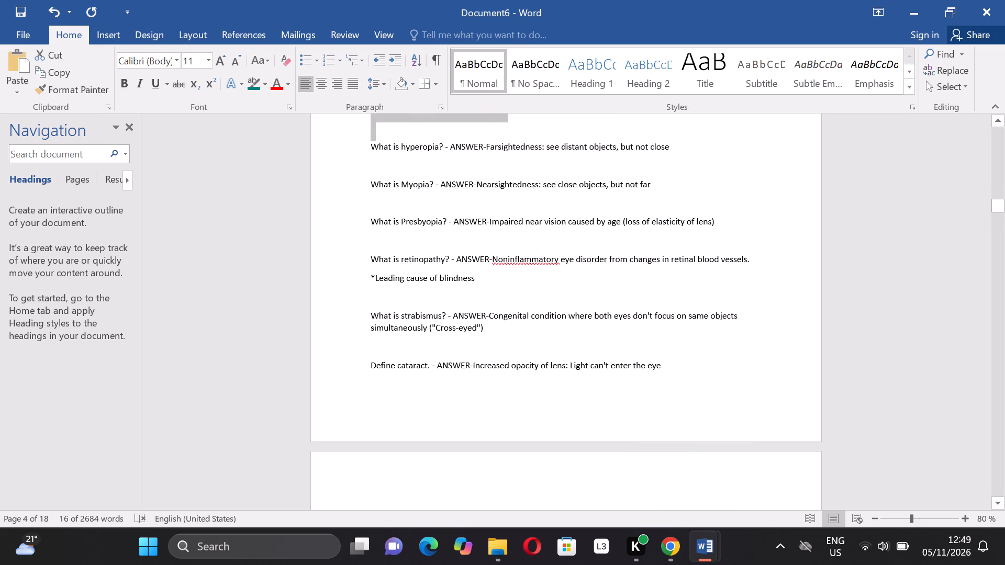
{"action": "scroll", "coordinate": [558, 241], "scroll_direction": "up", "scroll_amount": 2}
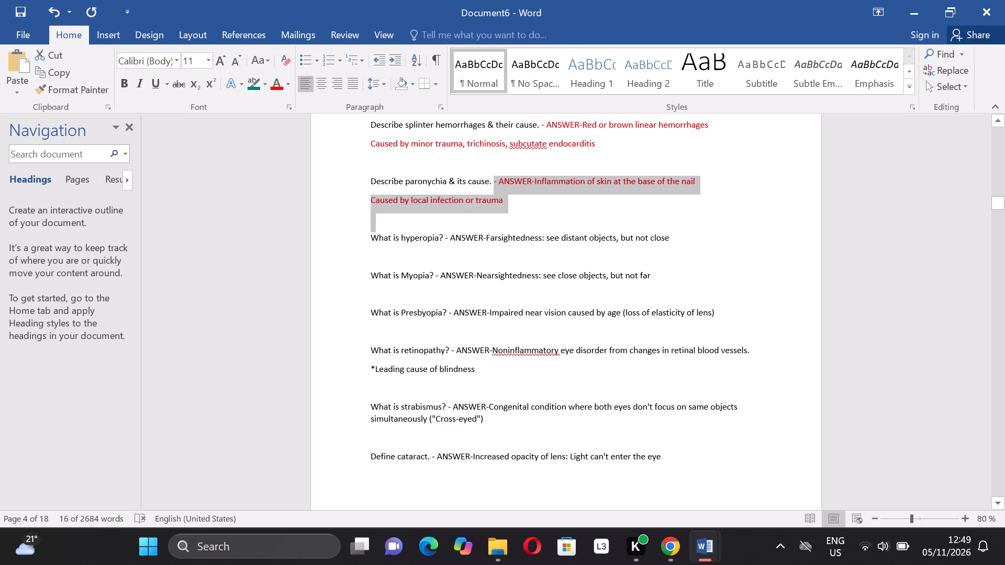
{"action": "left_click_drag", "start_coordinate": [445, 233], "coordinate": [698, 256]}
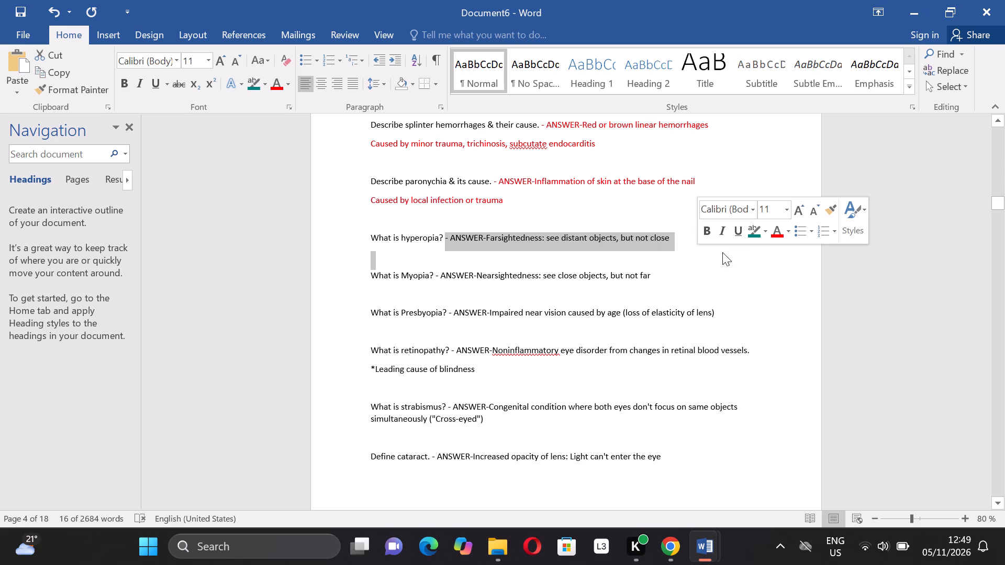
{"action": "left_click", "coordinate": [776, 234]}
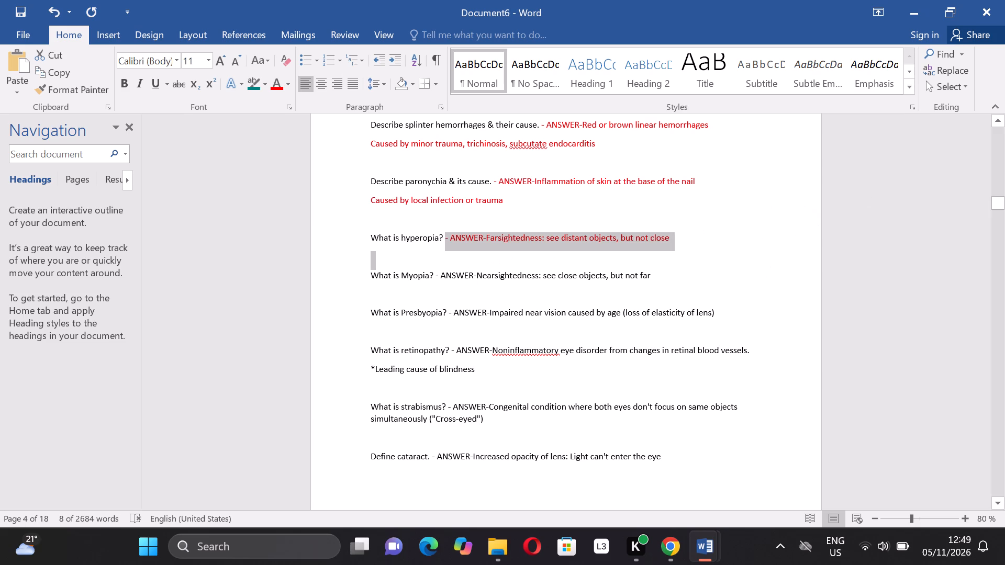
{"action": "left_click_drag", "start_coordinate": [440, 277], "coordinate": [680, 276]}
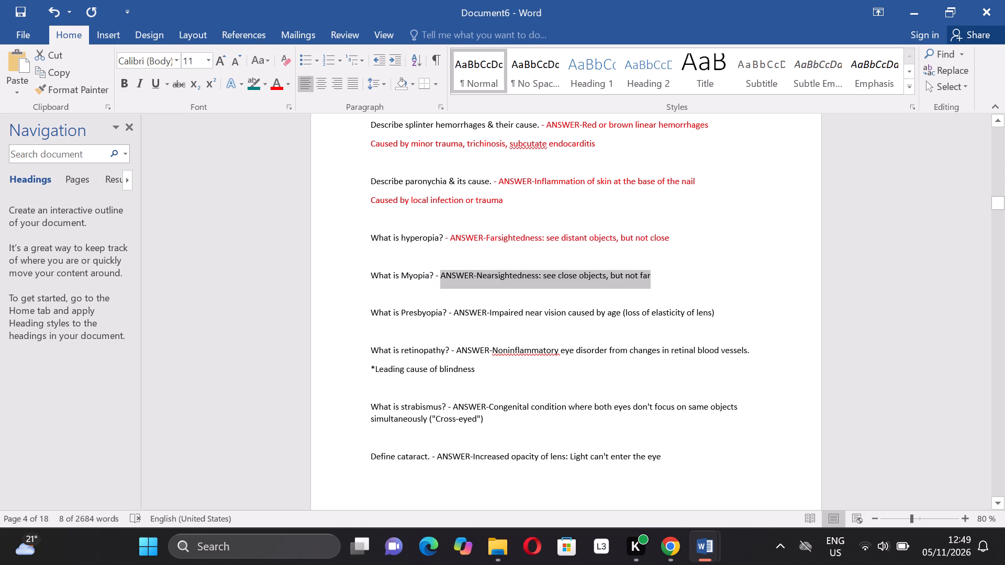
{"action": "left_click", "coordinate": [758, 247]}
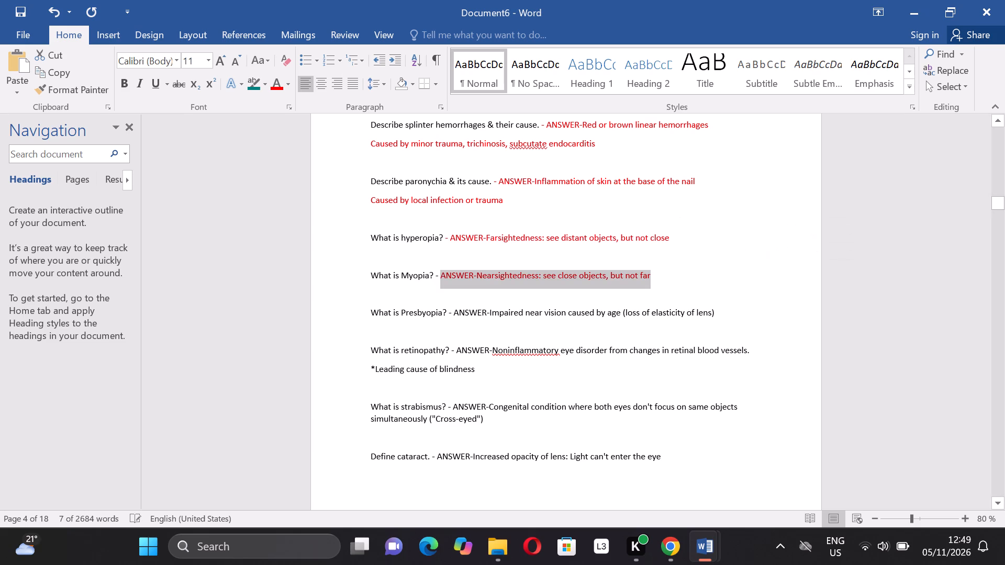
{"action": "left_click_drag", "start_coordinate": [453, 310], "coordinate": [715, 315]}
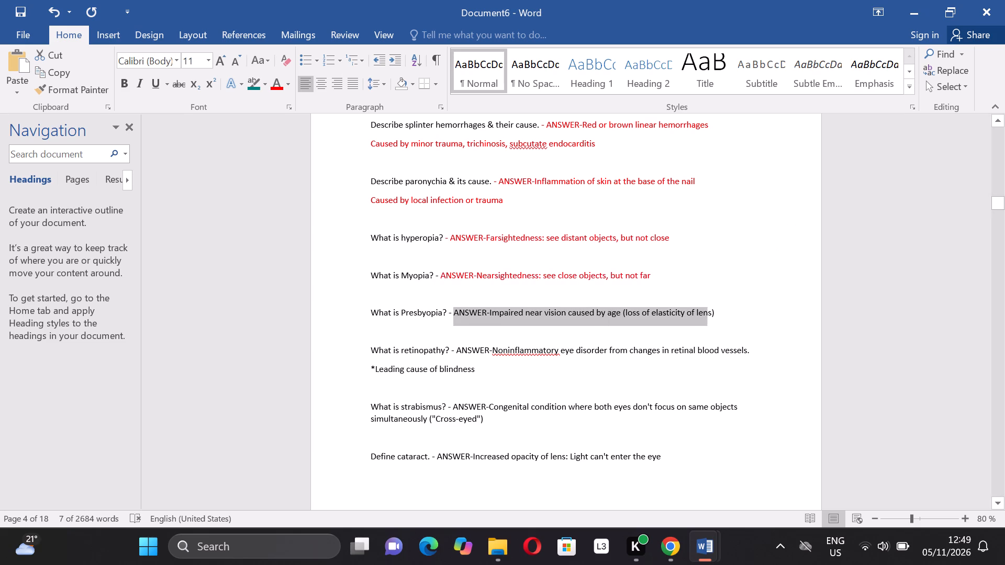
{"action": "left_click_drag", "start_coordinate": [715, 315], "coordinate": [743, 310]}
{"action": "left_click", "coordinate": [827, 296]}
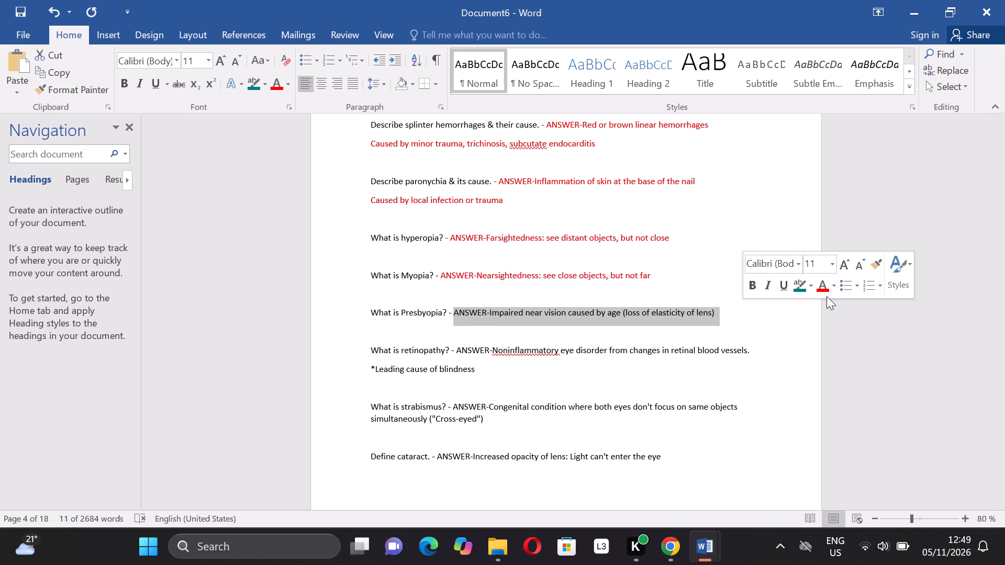
{"action": "left_click", "coordinate": [824, 288]}
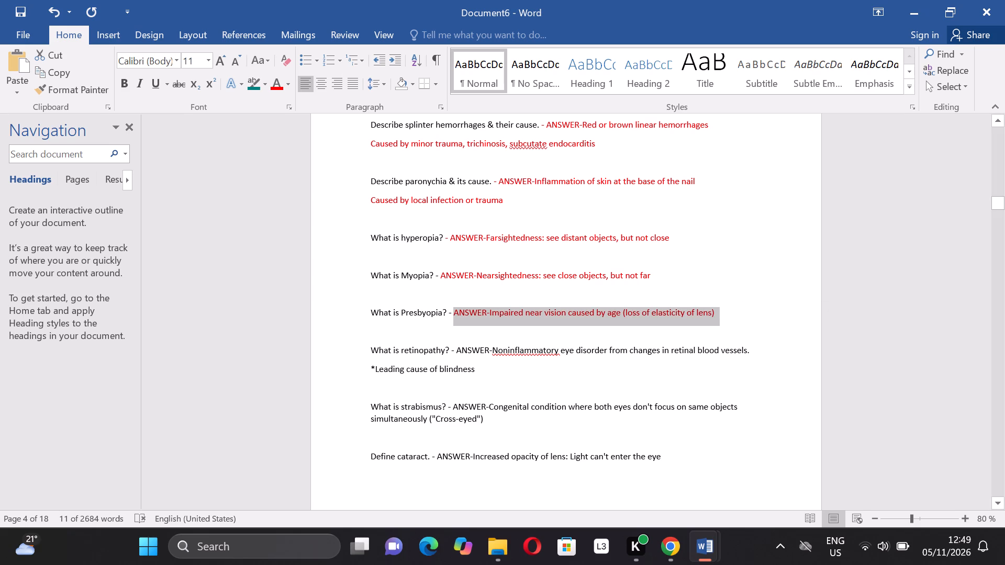
Colour the retinopathy answer, including "*Leading cause of blindness", and the strabismus answer red.
{"action": "left_click_drag", "start_coordinate": [453, 352], "coordinate": [497, 364]}
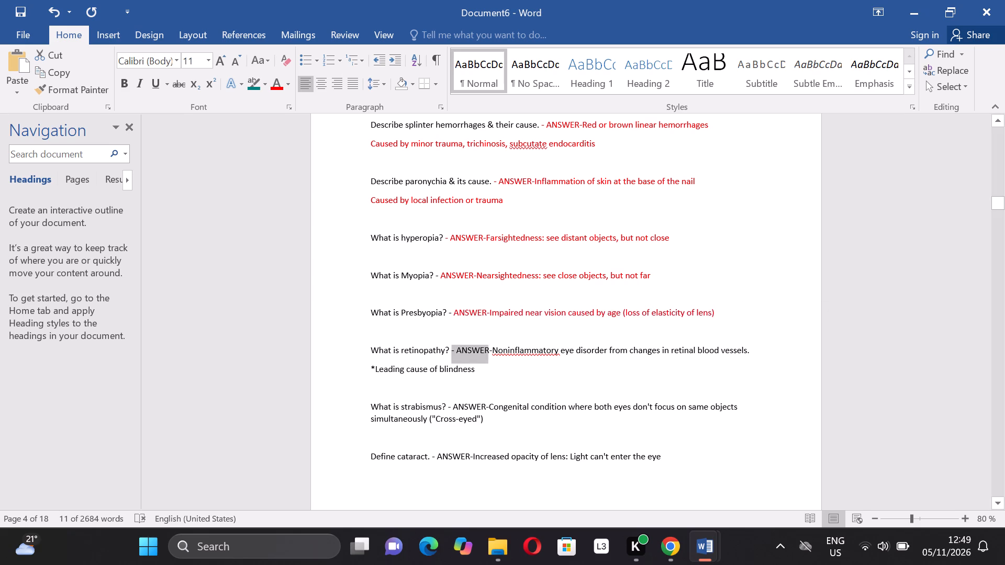
{"action": "left_click_drag", "start_coordinate": [497, 364], "coordinate": [519, 380]}
{"action": "left_click", "coordinate": [597, 359]}
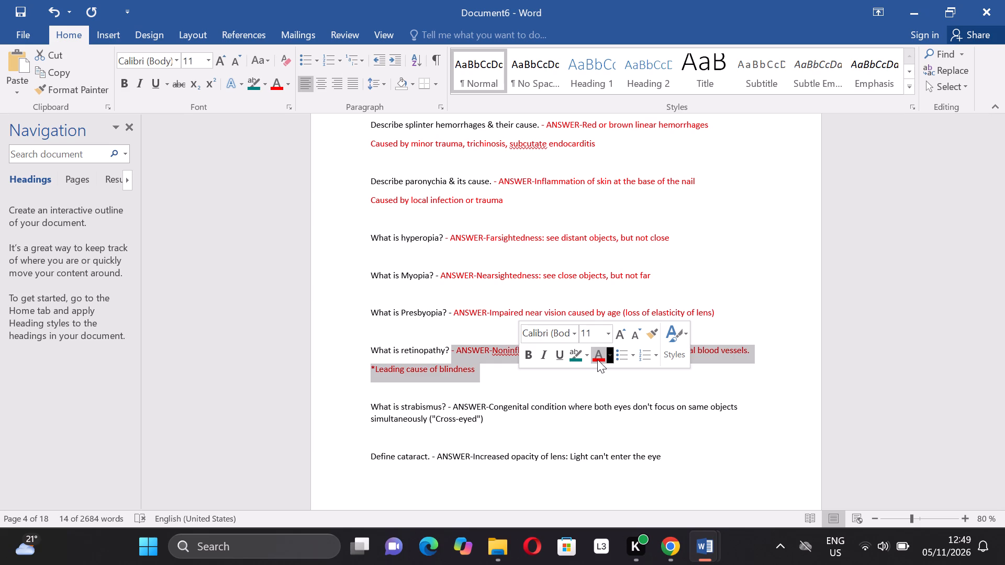
{"action": "scroll", "coordinate": [507, 426], "scroll_direction": "down", "scroll_amount": 2}
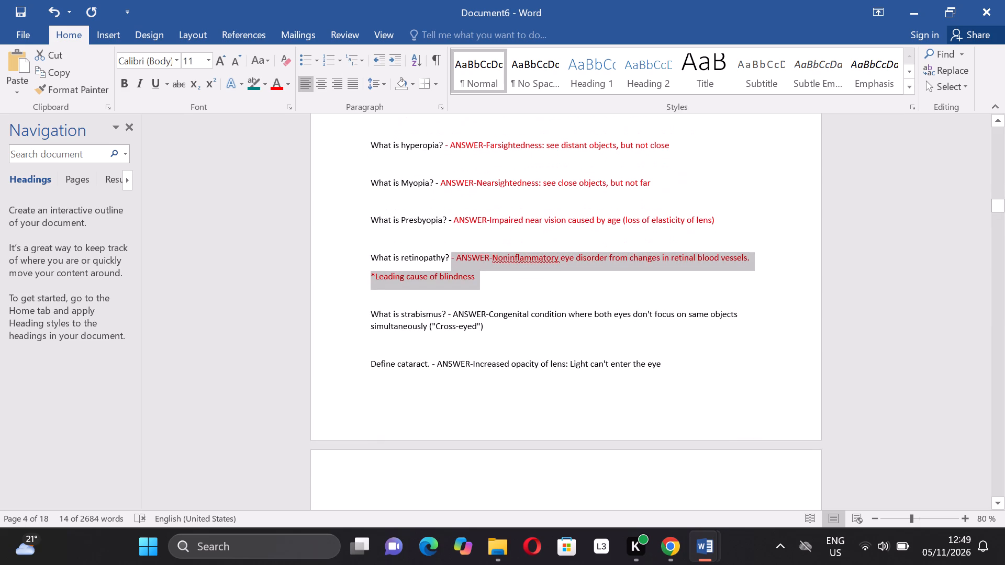
{"action": "left_click_drag", "start_coordinate": [450, 317], "coordinate": [503, 328]}
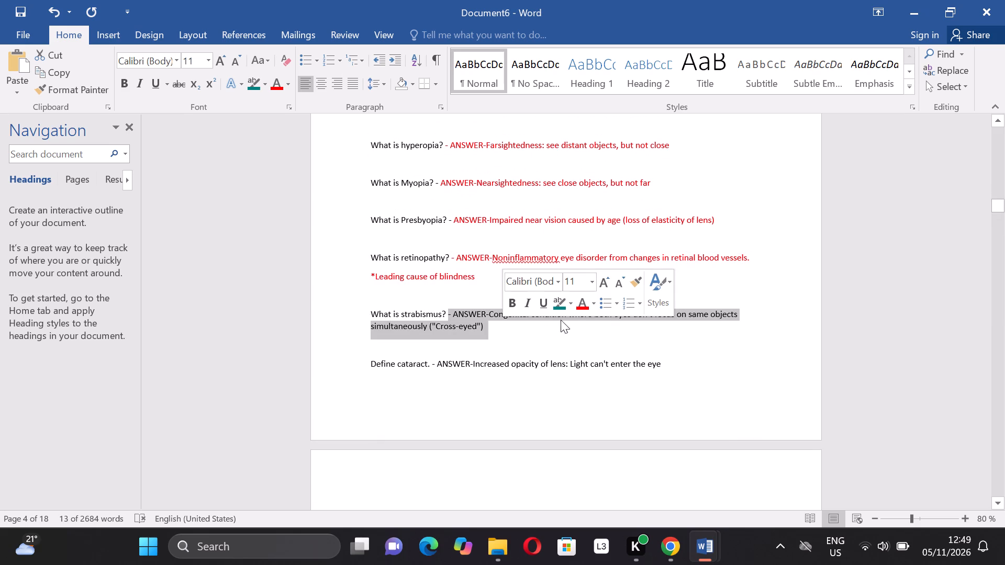
{"action": "left_click", "coordinate": [580, 304]}
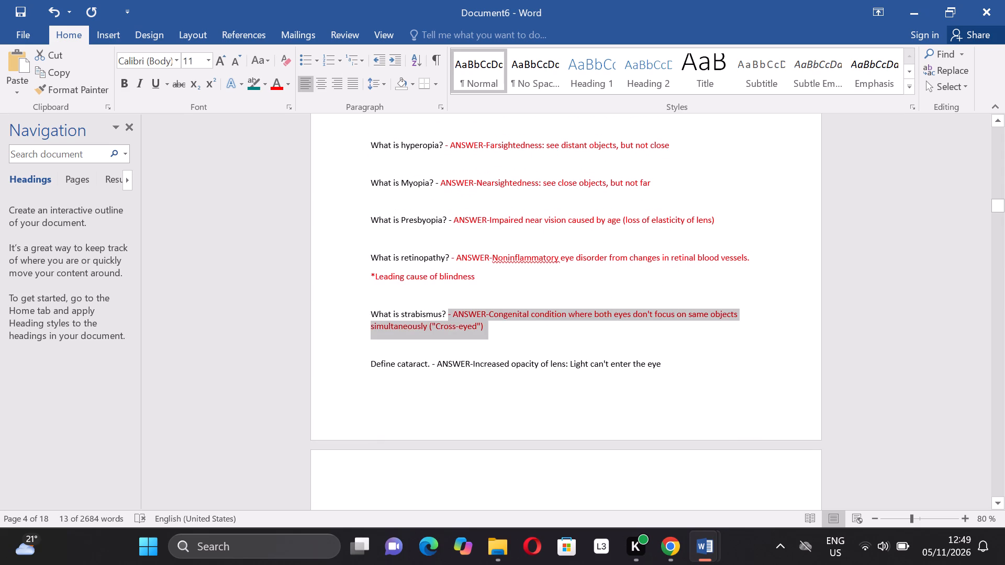
Colour the whole "Define cataract." answer red, including its "*Most common eye disorder" line on the following page.
{"action": "left_click_drag", "start_coordinate": [433, 362], "coordinate": [695, 370]}
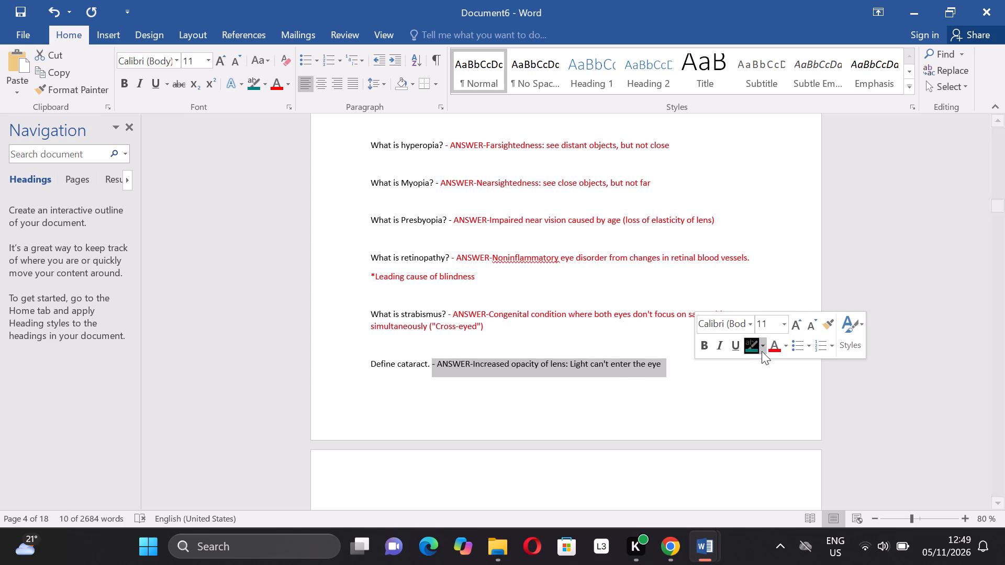
{"action": "left_click", "coordinate": [772, 346]}
{"action": "scroll", "coordinate": [633, 375], "scroll_direction": "down", "scroll_amount": 5}
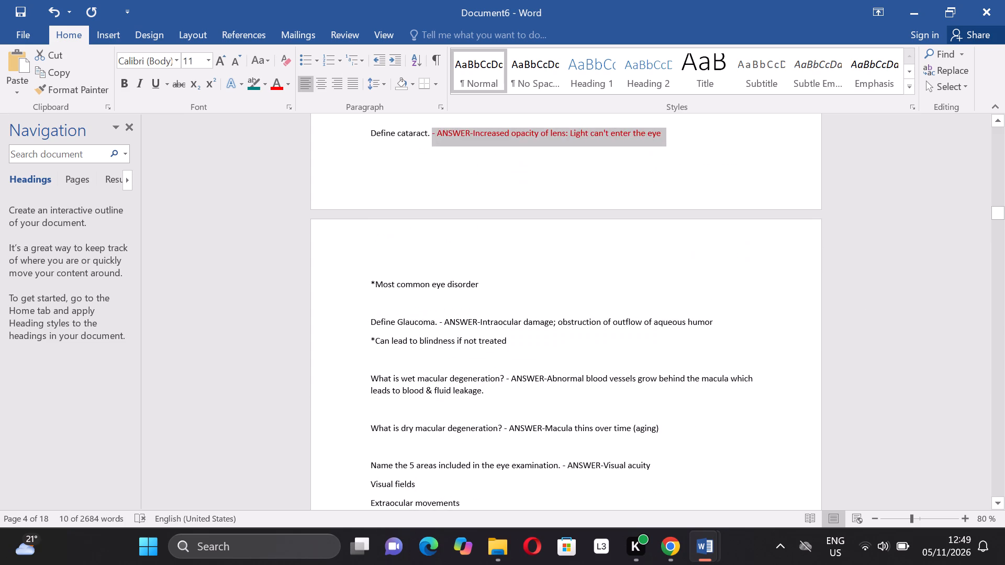
{"action": "scroll", "coordinate": [633, 375], "scroll_direction": "down", "scroll_amount": 1}
{"action": "left_click_drag", "start_coordinate": [370, 193], "coordinate": [518, 201]}
{"action": "left_click", "coordinate": [592, 177]}
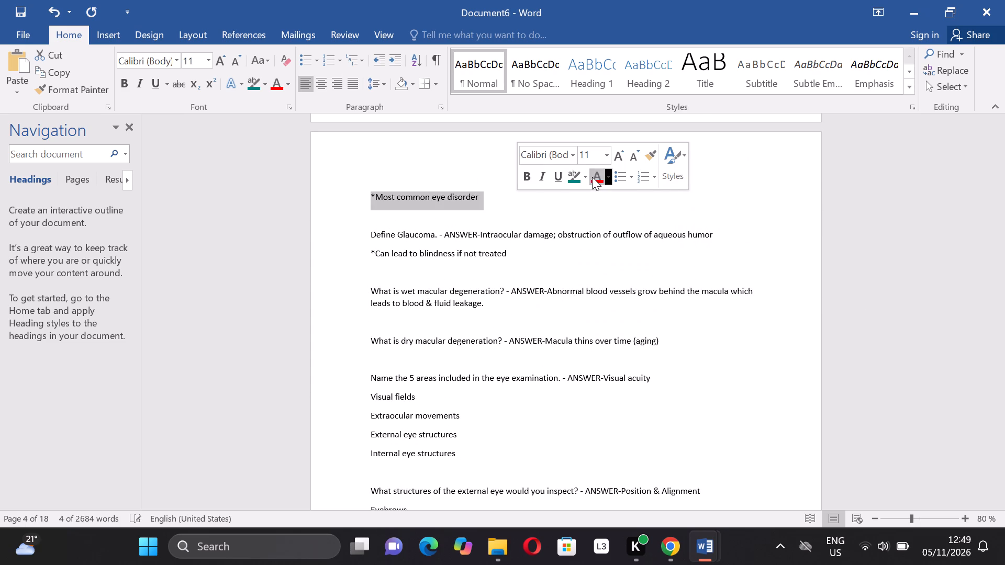
Colour the Glaucoma answer, including "*Can lead to blindness if not treated", and the wet and dry macular degeneration answers red.
{"action": "left_click", "coordinate": [434, 233]}
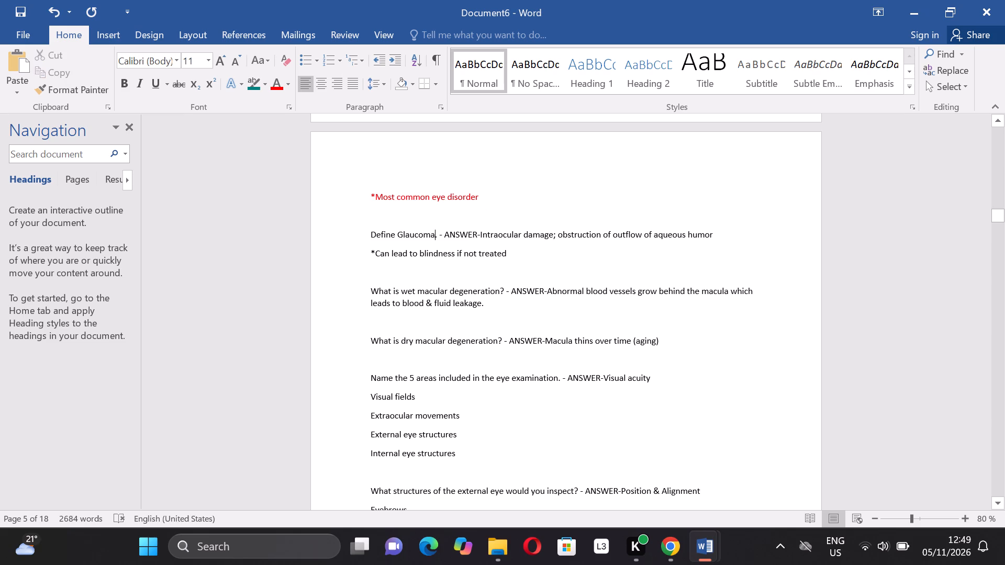
{"action": "left_click_drag", "start_coordinate": [444, 235], "coordinate": [527, 258]}
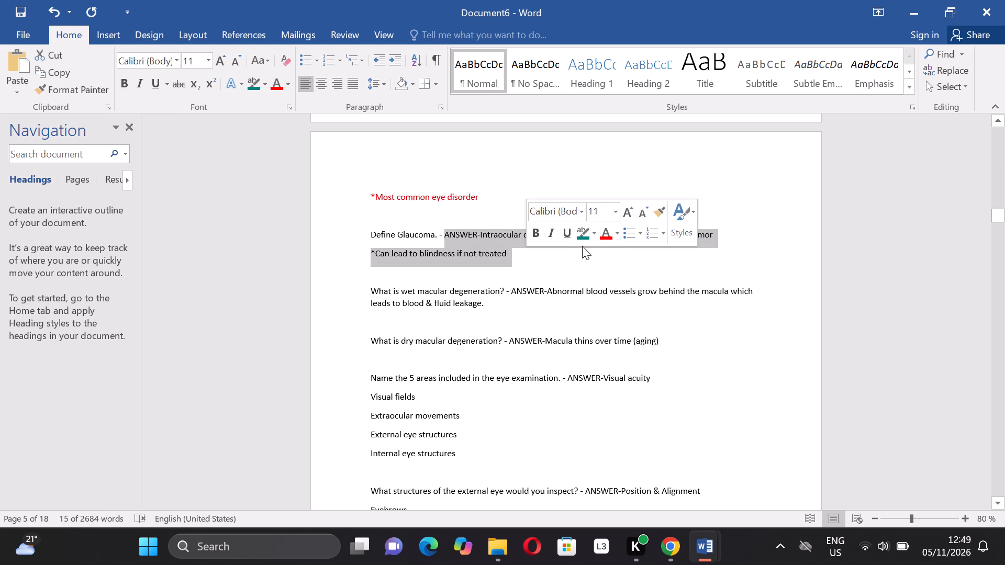
{"action": "left_click", "coordinate": [606, 234]}
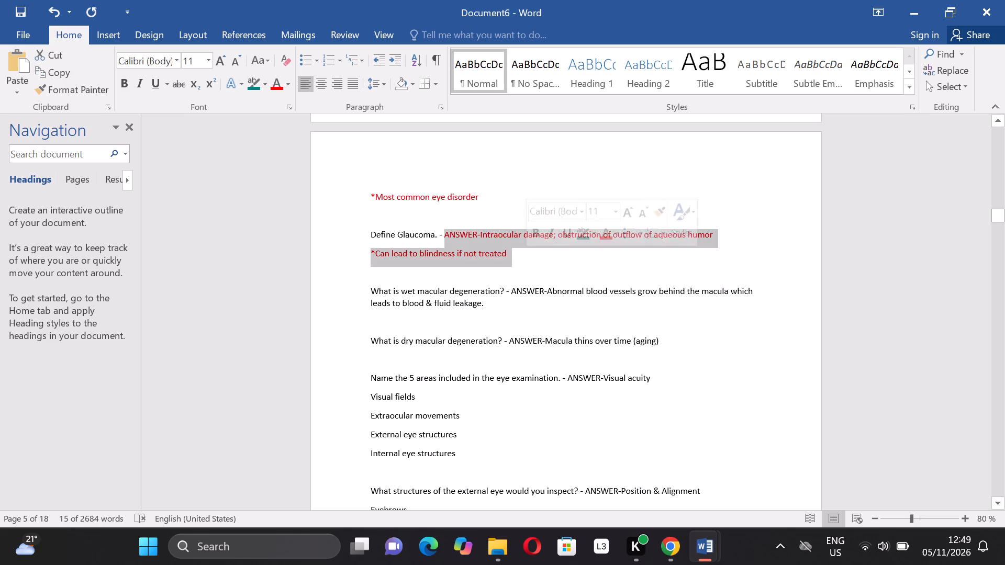
{"action": "left_click_drag", "start_coordinate": [510, 293], "coordinate": [538, 331]}
{"action": "left_click", "coordinate": [619, 307]}
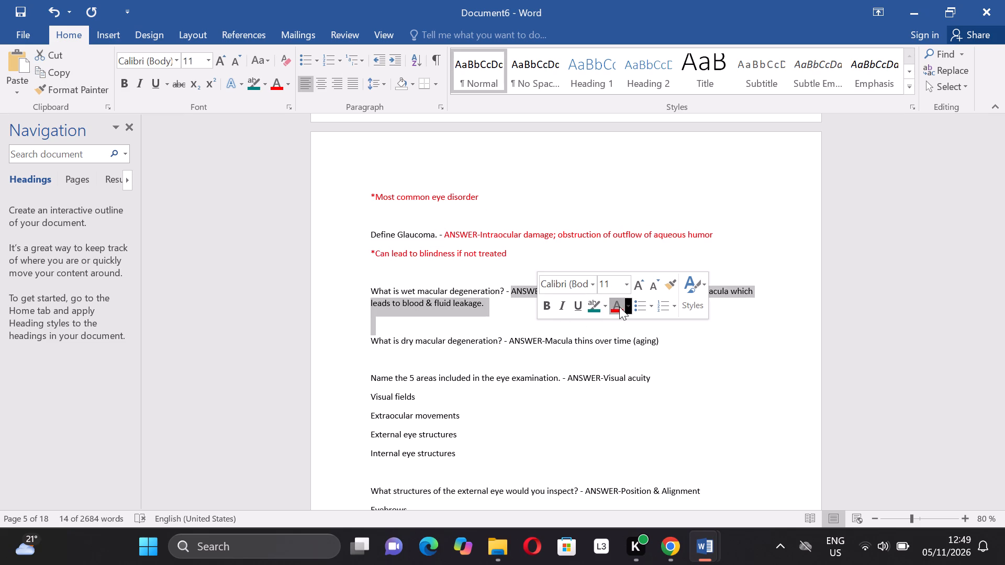
{"action": "left_click_drag", "start_coordinate": [506, 338], "coordinate": [578, 346]}
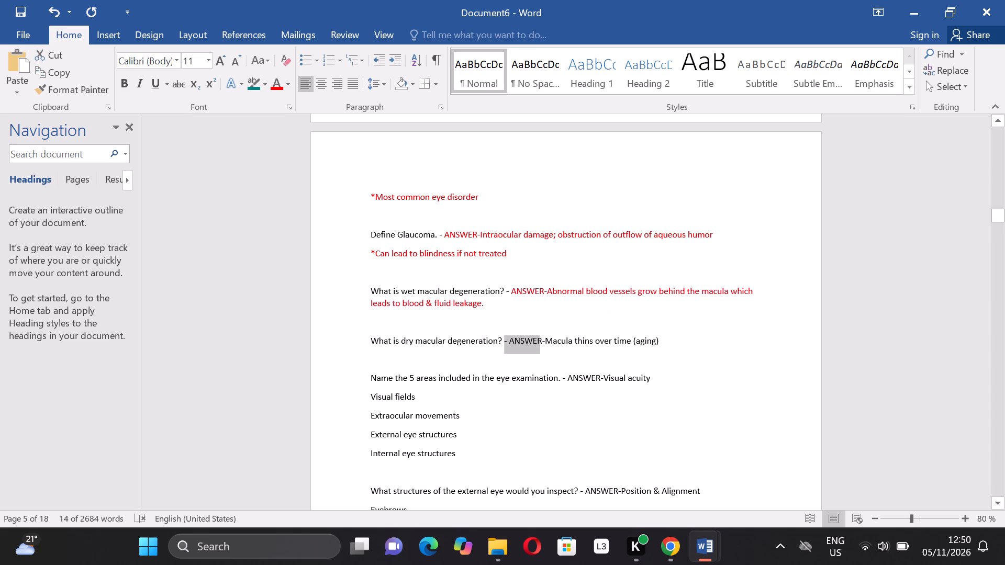
{"action": "left_click_drag", "start_coordinate": [578, 346], "coordinate": [677, 346]}
{"action": "left_click", "coordinate": [752, 318]}
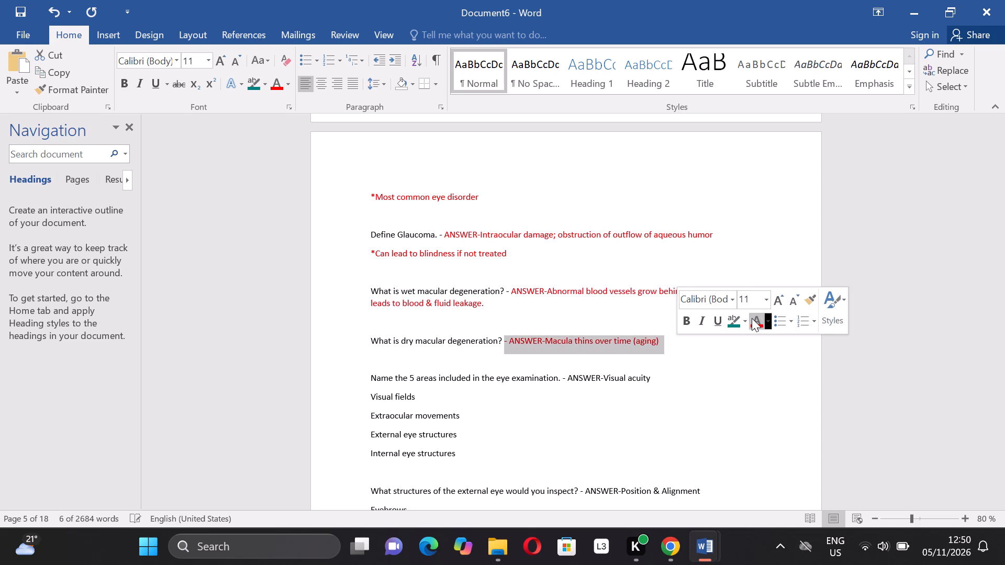
Colour the full list answers for the 5 eye examination areas and the external eye structures red.
{"action": "scroll", "coordinate": [555, 383], "scroll_direction": "down", "scroll_amount": 2}
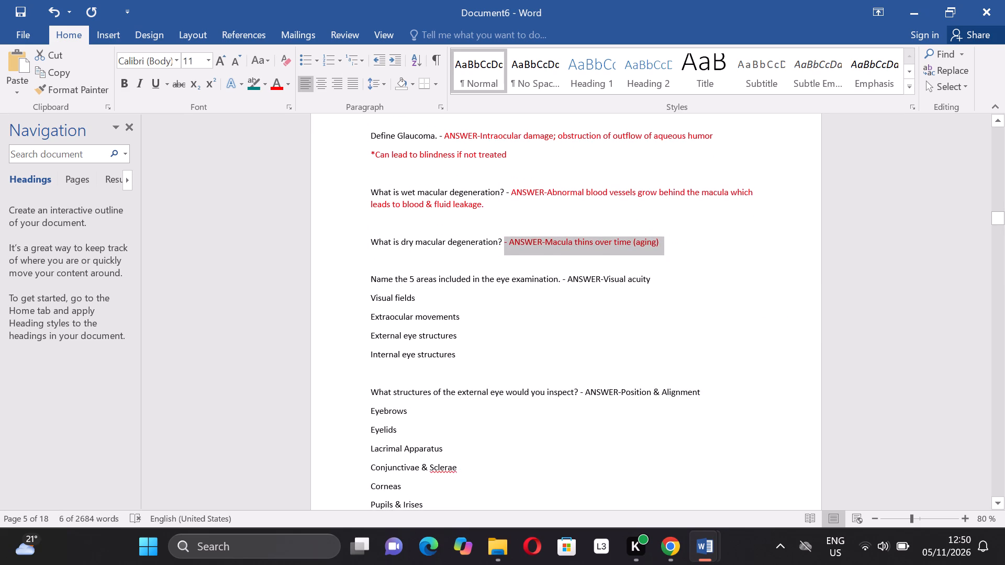
{"action": "left_click_drag", "start_coordinate": [564, 274], "coordinate": [600, 353]}
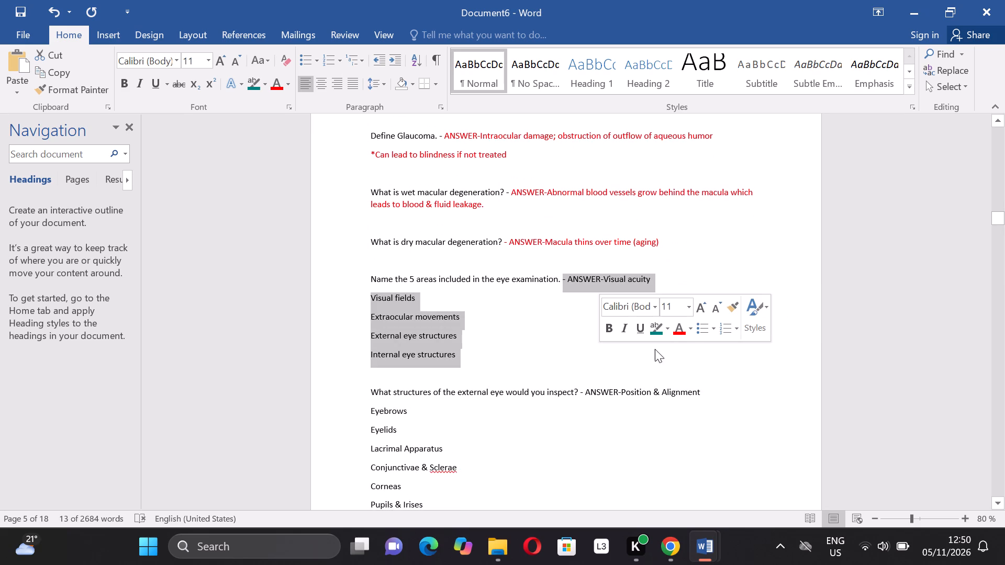
{"action": "left_click", "coordinate": [673, 331]}
{"action": "scroll", "coordinate": [519, 376], "scroll_direction": "down", "scroll_amount": 3}
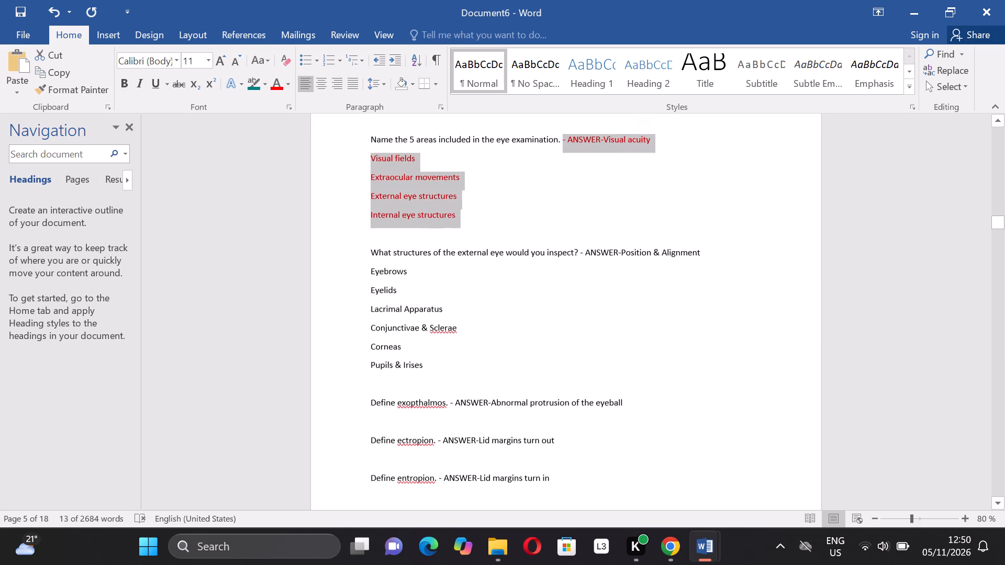
{"action": "left_click_drag", "start_coordinate": [585, 243], "coordinate": [606, 335]}
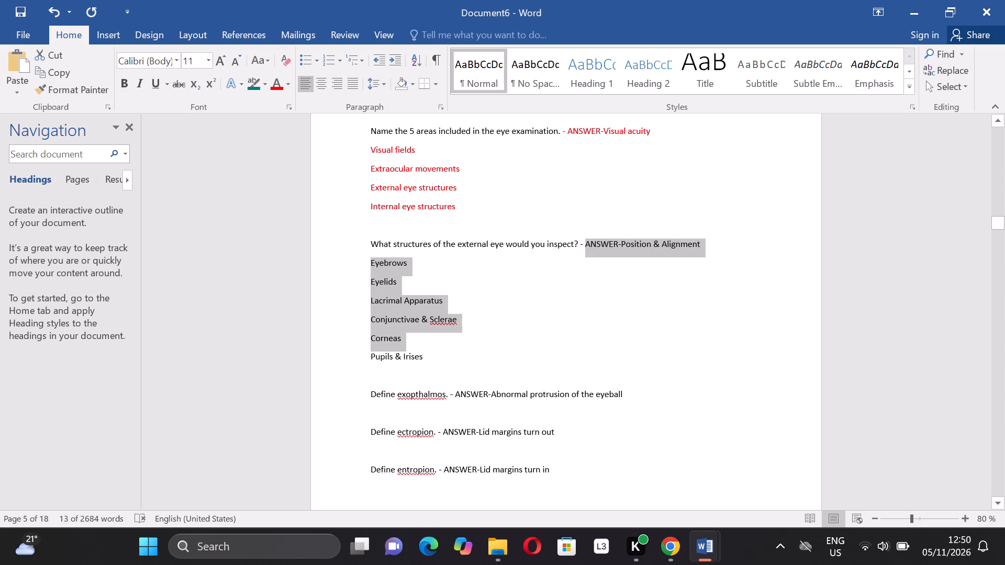
{"action": "left_click_drag", "start_coordinate": [606, 335], "coordinate": [610, 356]}
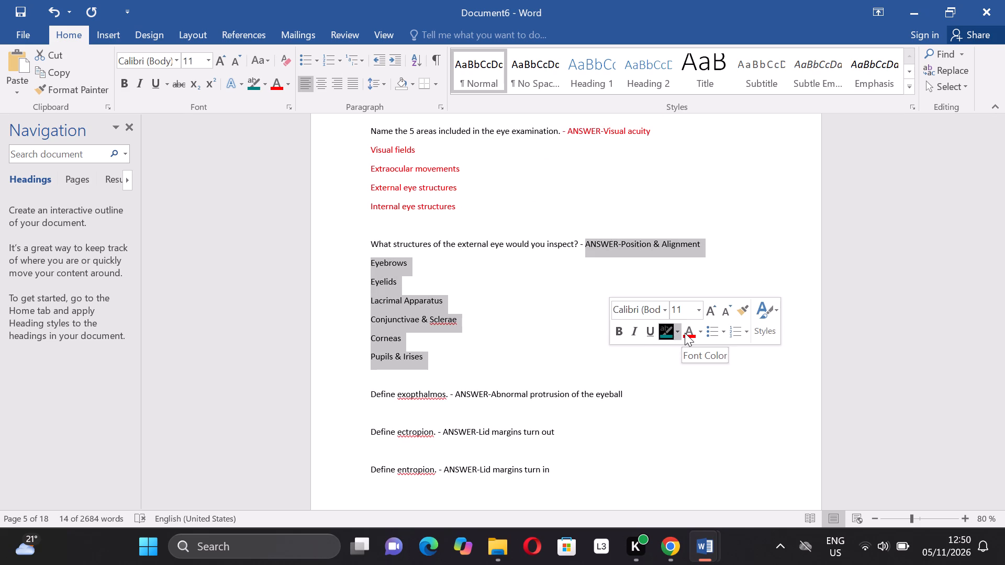
{"action": "left_click", "coordinate": [685, 333]}
Colour the answers to the exopthalmos, ectropion and entropion definitions red.
{"action": "scroll", "coordinate": [477, 309], "scroll_direction": "down", "scroll_amount": 2}
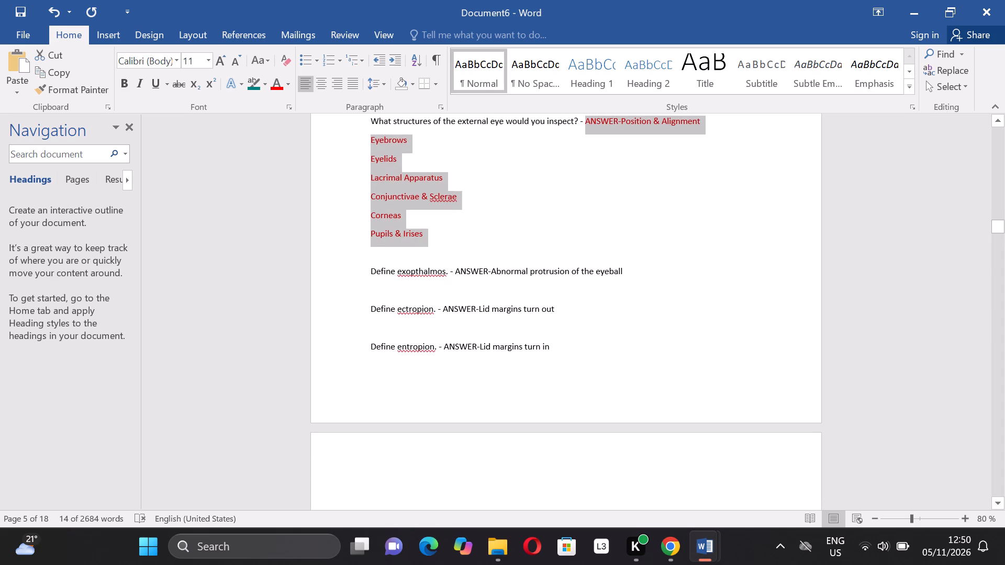
{"action": "left_click_drag", "start_coordinate": [450, 269], "coordinate": [636, 282]}
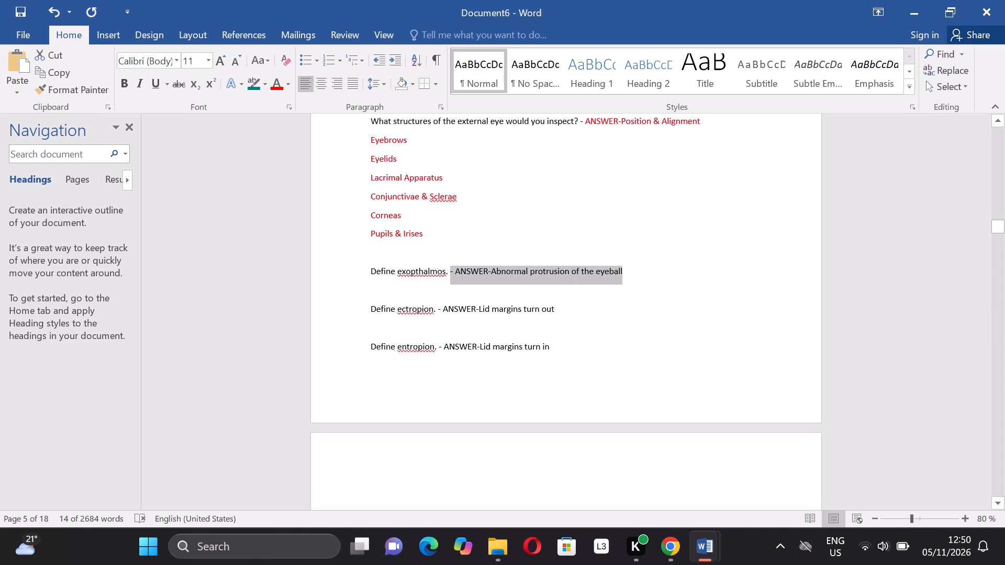
{"action": "left_click_drag", "start_coordinate": [636, 282], "coordinate": [651, 282]}
{"action": "left_click", "coordinate": [728, 253]}
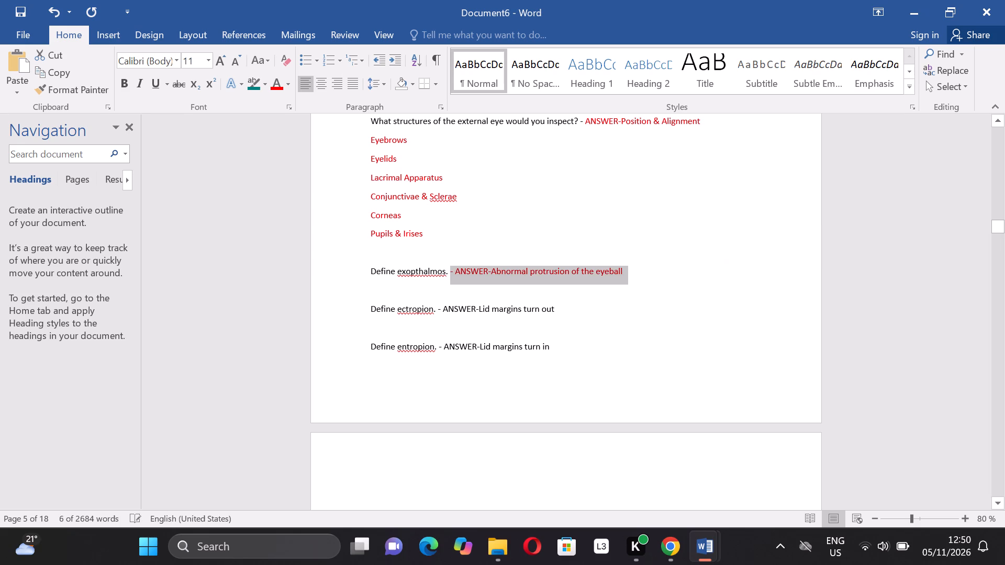
{"action": "left_click_drag", "start_coordinate": [439, 308], "coordinate": [608, 321]}
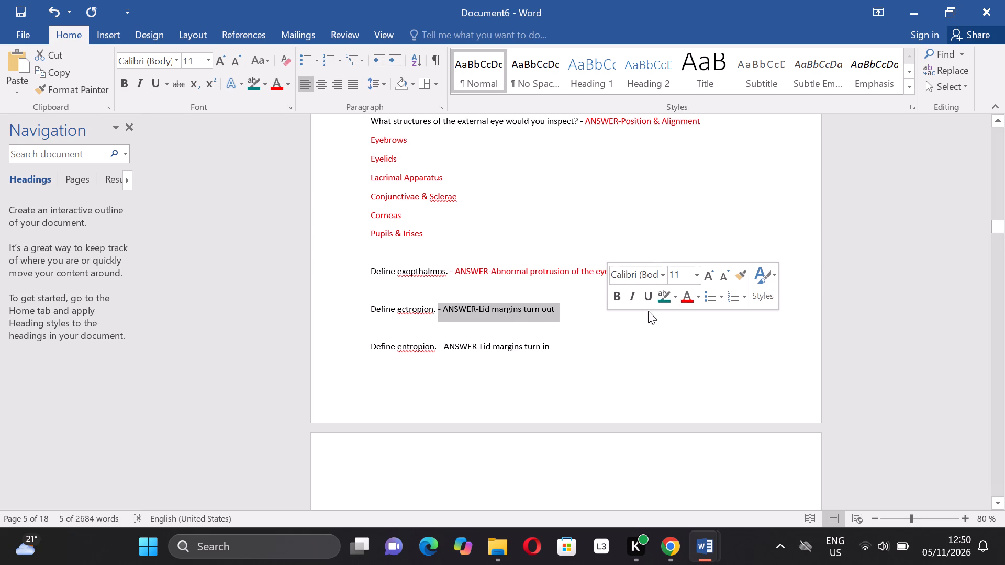
{"action": "left_click", "coordinate": [689, 297]}
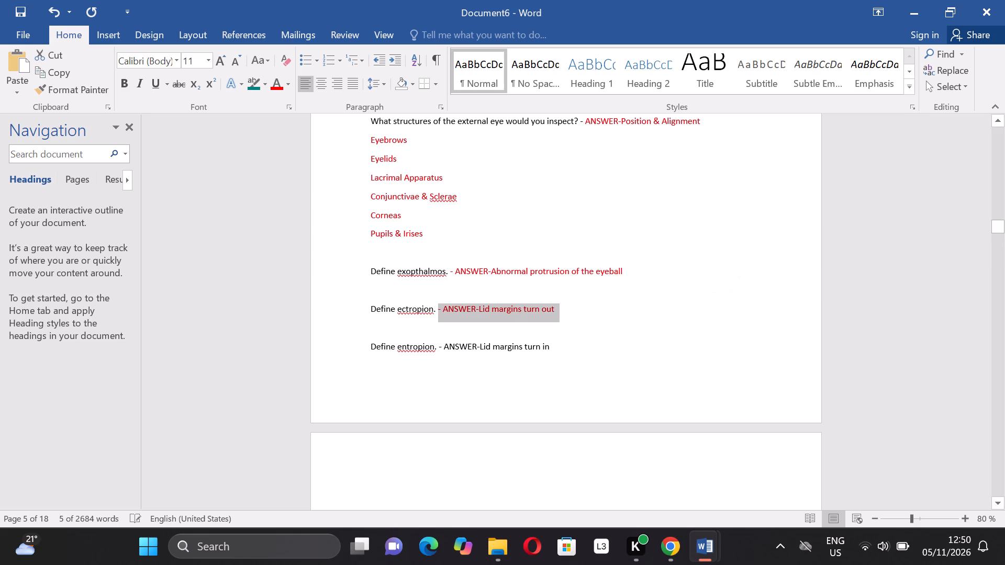
{"action": "left_click_drag", "start_coordinate": [439, 346], "coordinate": [617, 356]}
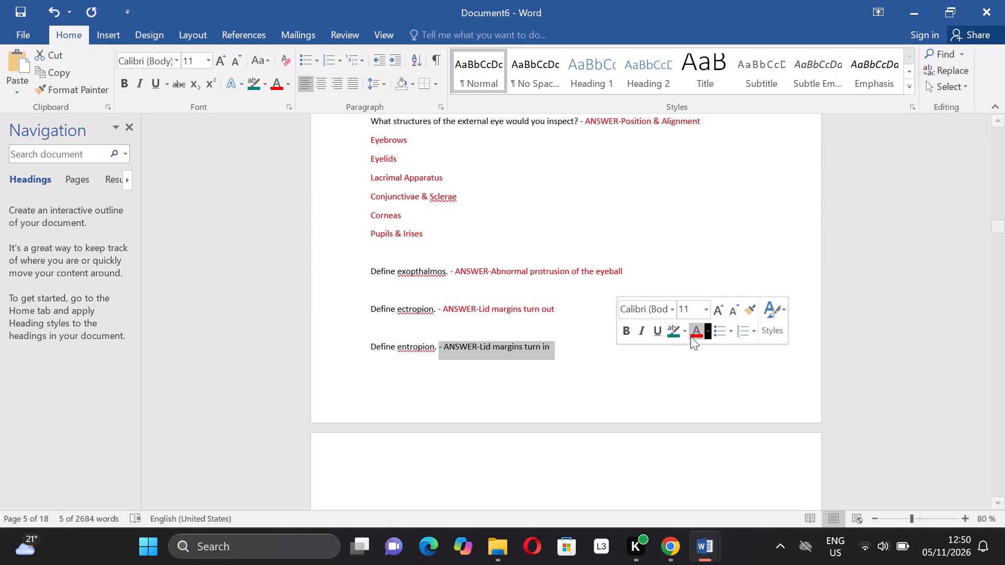
{"action": "left_click", "coordinate": [690, 335]}
Colour the answers to the external, middle and inner ear questions and the normal tympanic membrane question red.
{"action": "scroll", "coordinate": [492, 392], "scroll_direction": "down", "scroll_amount": 4}
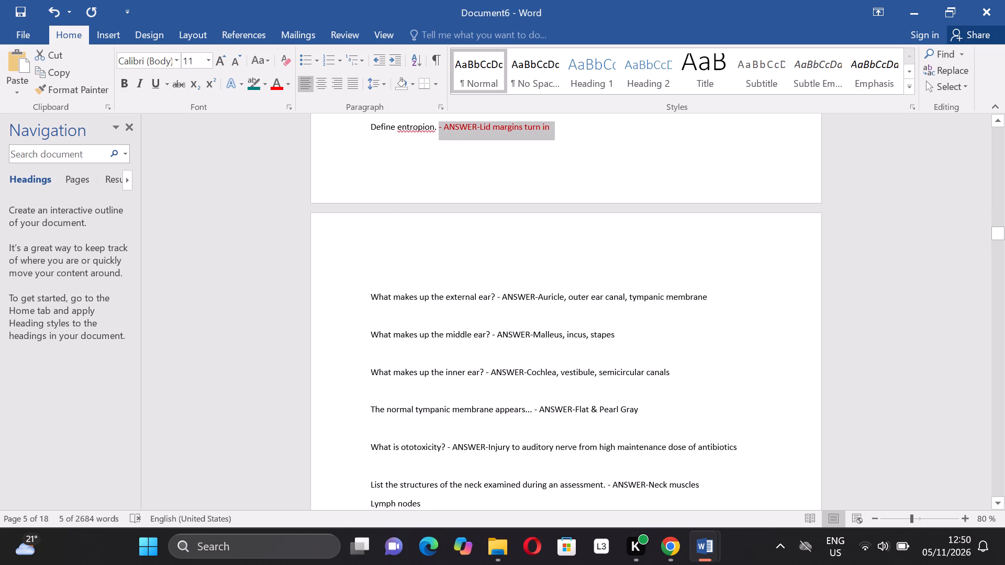
{"action": "left_click_drag", "start_coordinate": [499, 299], "coordinate": [729, 301]}
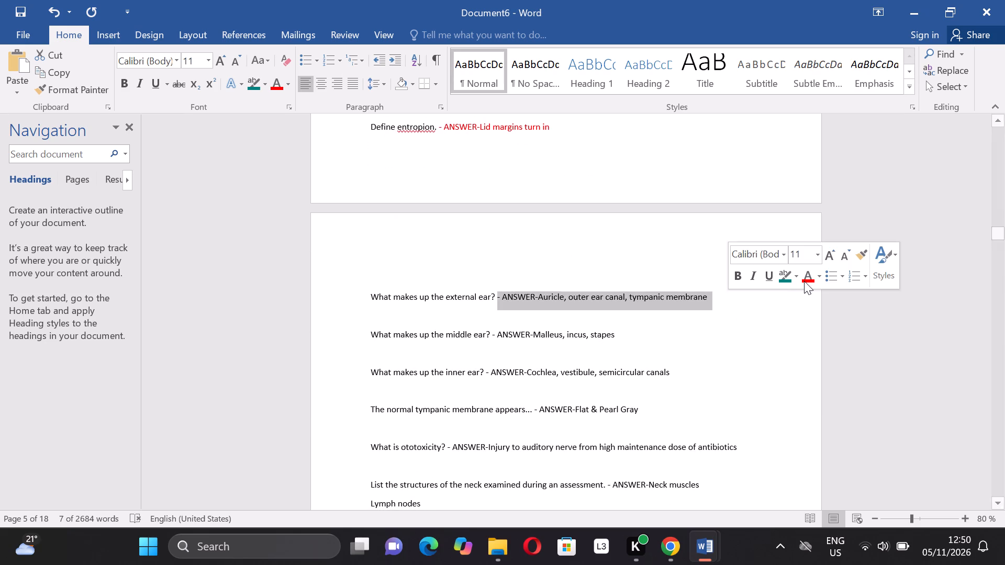
{"action": "left_click", "coordinate": [806, 278]}
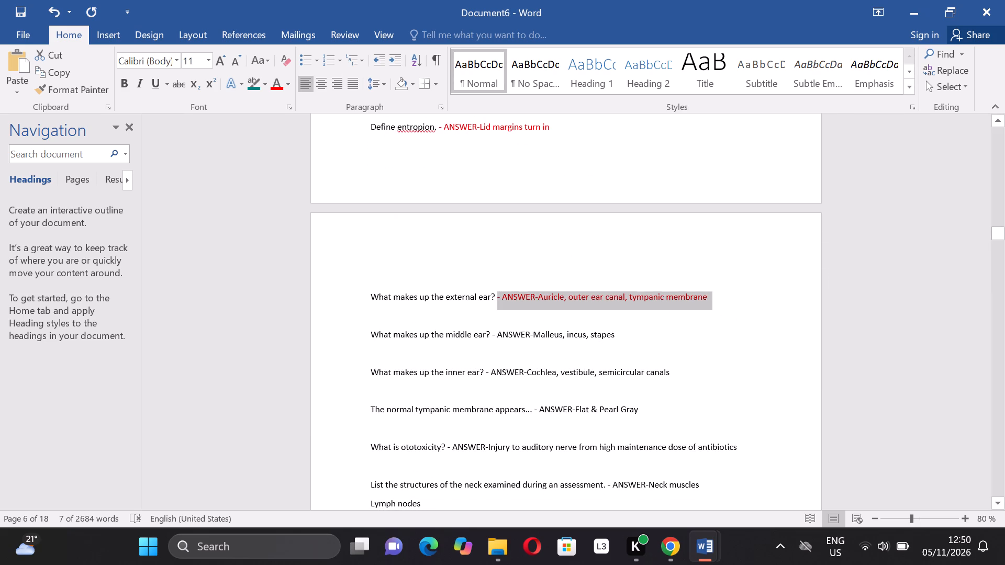
{"action": "left_click_drag", "start_coordinate": [494, 332], "coordinate": [697, 332]}
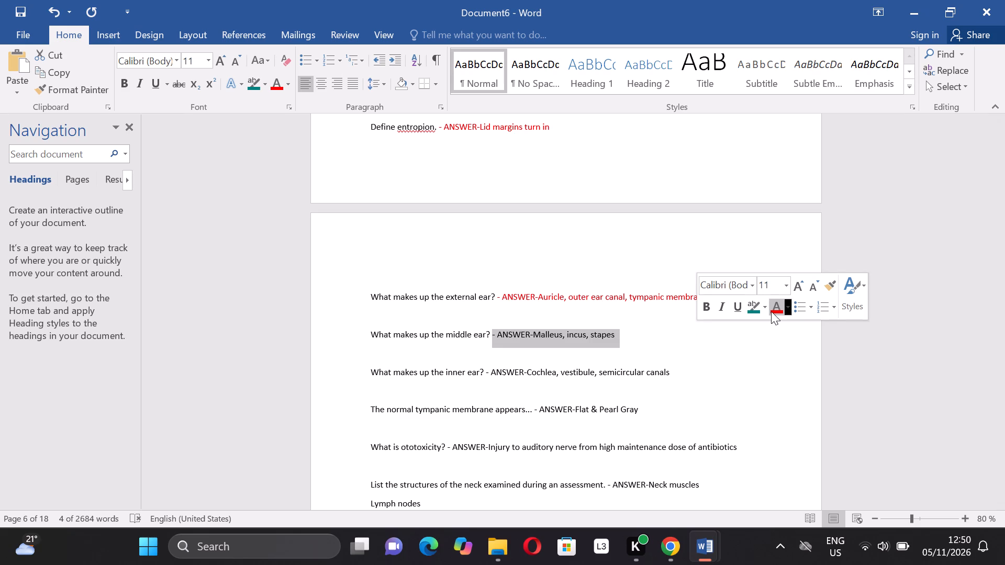
{"action": "left_click", "coordinate": [771, 311]}
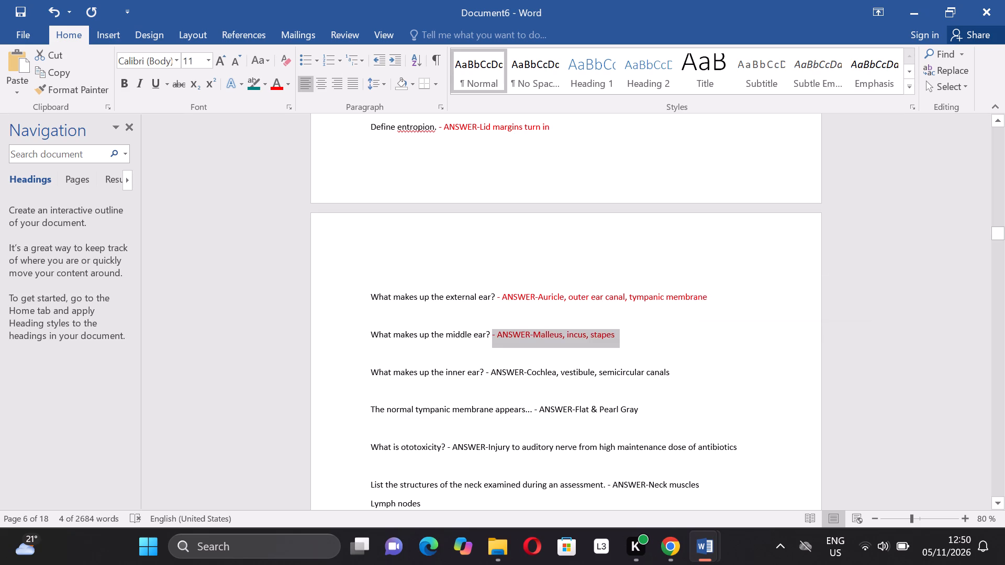
{"action": "left_click_drag", "start_coordinate": [489, 371], "coordinate": [701, 375]}
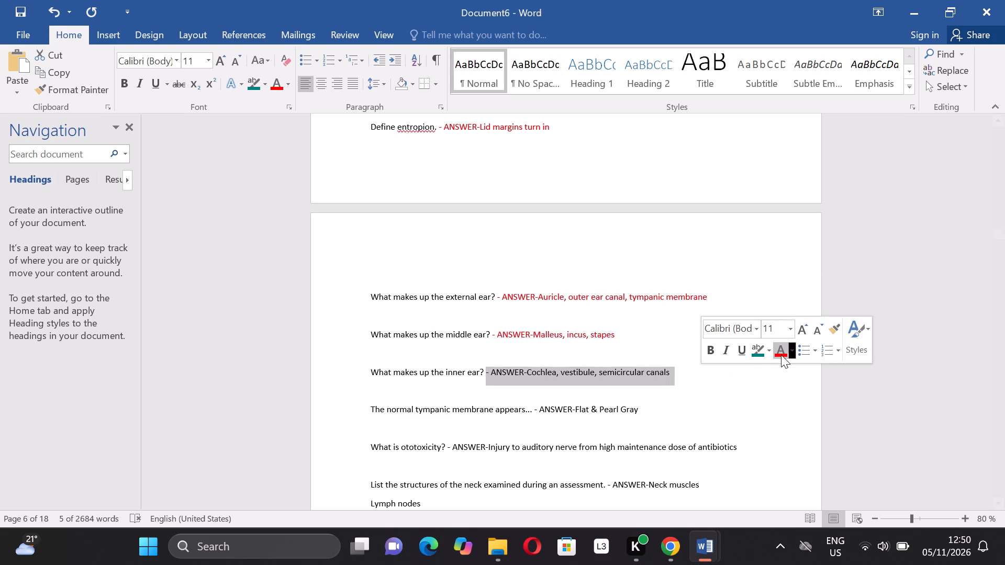
{"action": "left_click", "coordinate": [781, 355]}
{"action": "left_click_drag", "start_coordinate": [539, 409], "coordinate": [697, 410]}
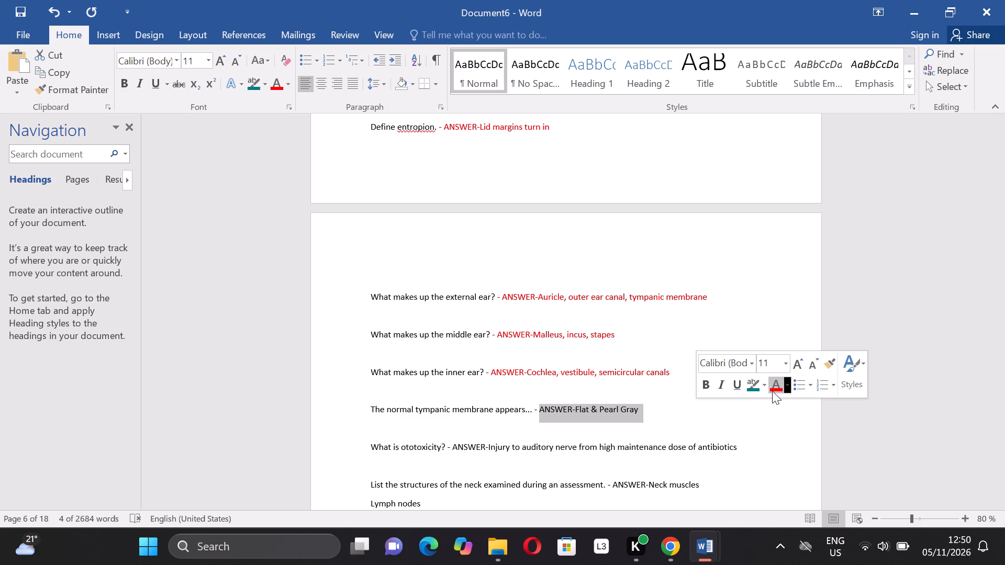
{"action": "left_click", "coordinate": [772, 391]}
Colour the ototoxicity answer and the neck structures answer, from "Neck muscles" through "Carotid Arteries", red.
{"action": "scroll", "coordinate": [678, 416], "scroll_direction": "down", "scroll_amount": 4}
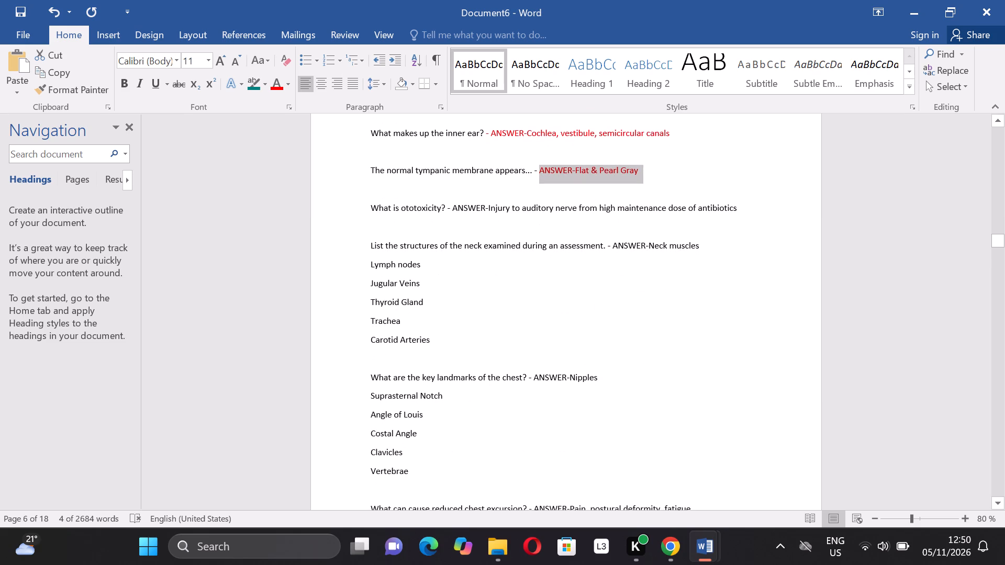
{"action": "left_click_drag", "start_coordinate": [449, 210], "coordinate": [729, 224]}
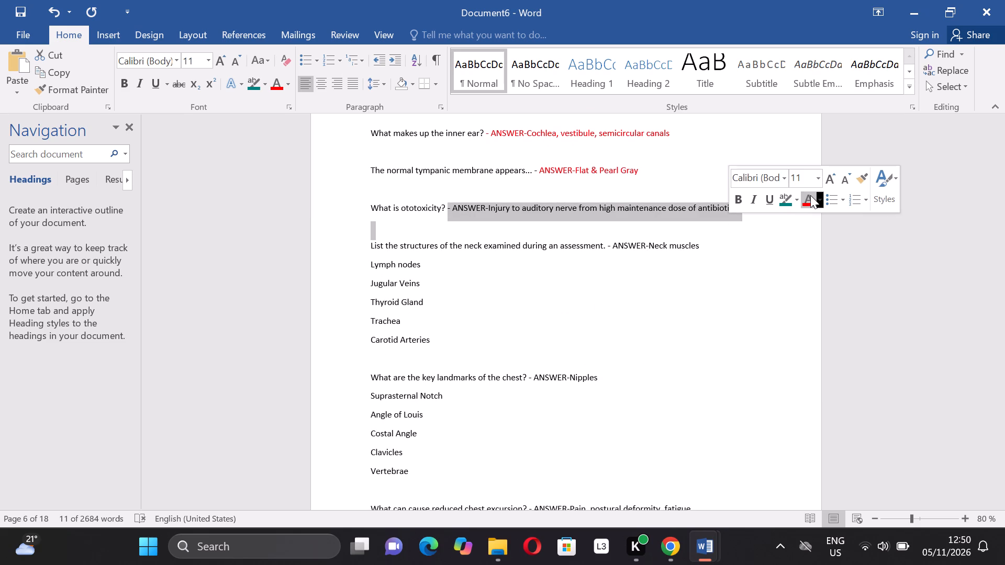
{"action": "left_click", "coordinate": [810, 195]}
{"action": "left_click_drag", "start_coordinate": [611, 245], "coordinate": [628, 324]}
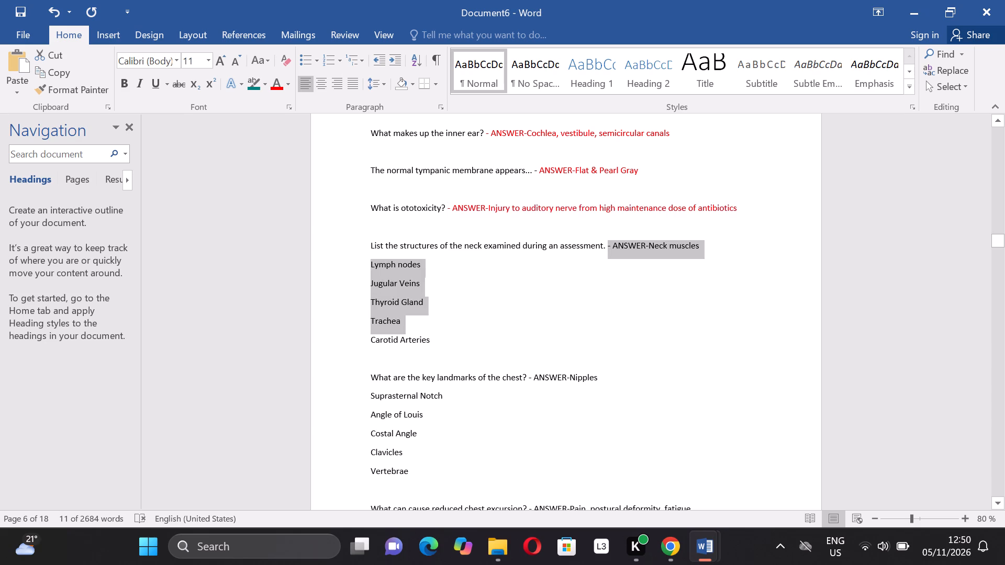
{"action": "left_click_drag", "start_coordinate": [628, 324], "coordinate": [631, 340]}
{"action": "left_click", "coordinate": [717, 314]}
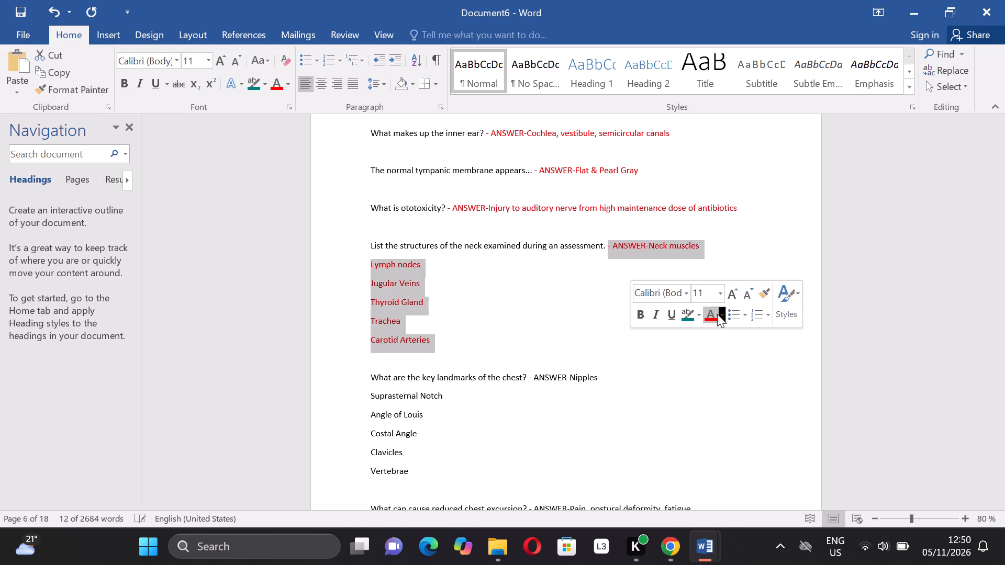
Colour the chest landmarks list, the reduced chest excursion answer and the Normal Chest Excursion answer red.
{"action": "scroll", "coordinate": [616, 392], "scroll_direction": "down", "scroll_amount": 3}
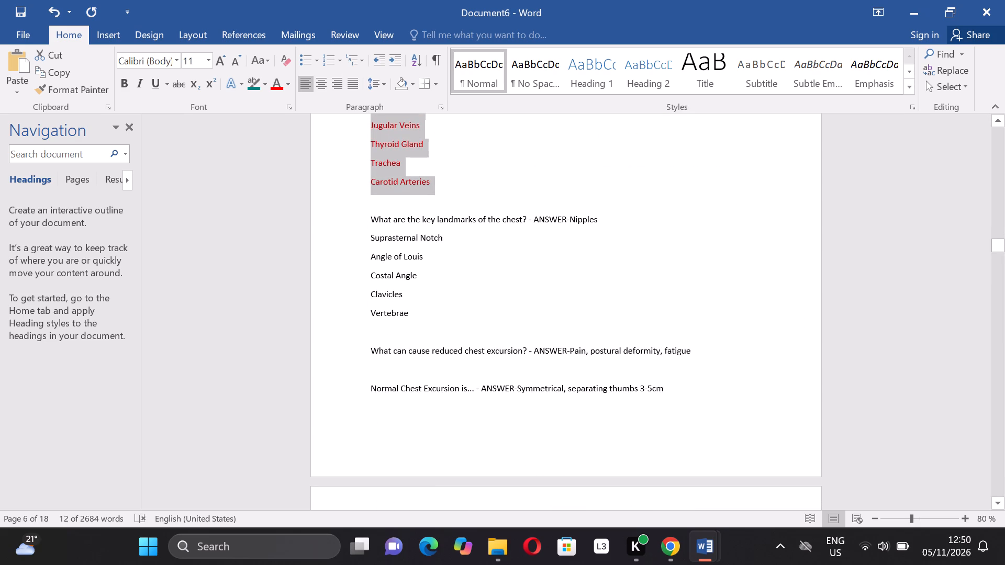
{"action": "left_click_drag", "start_coordinate": [530, 220], "coordinate": [566, 313]}
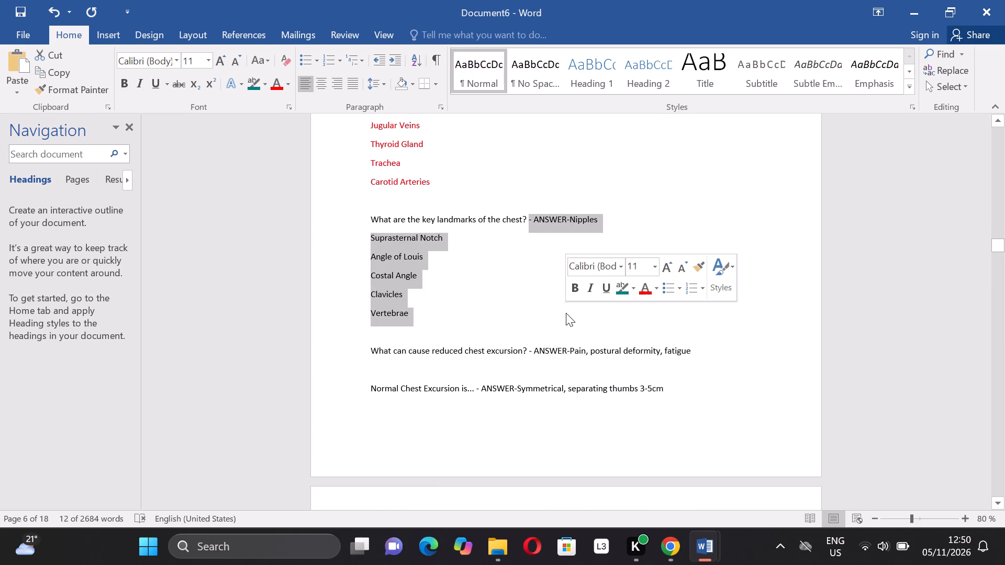
{"action": "left_click", "coordinate": [642, 286]}
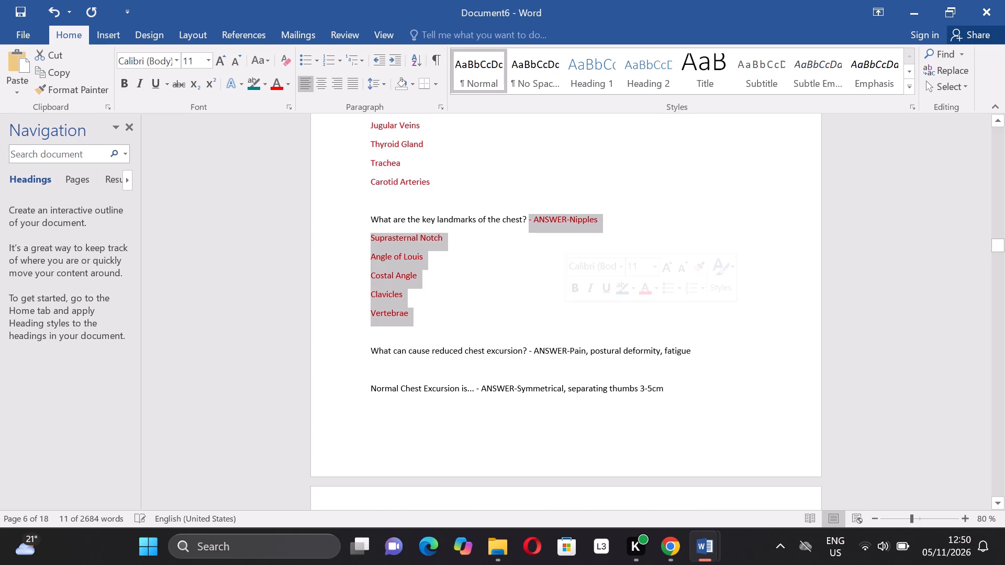
{"action": "scroll", "coordinate": [564, 383], "scroll_direction": "down", "scroll_amount": 3}
{"action": "left_click_drag", "start_coordinate": [531, 211], "coordinate": [707, 227]}
{"action": "left_click", "coordinate": [784, 197]}
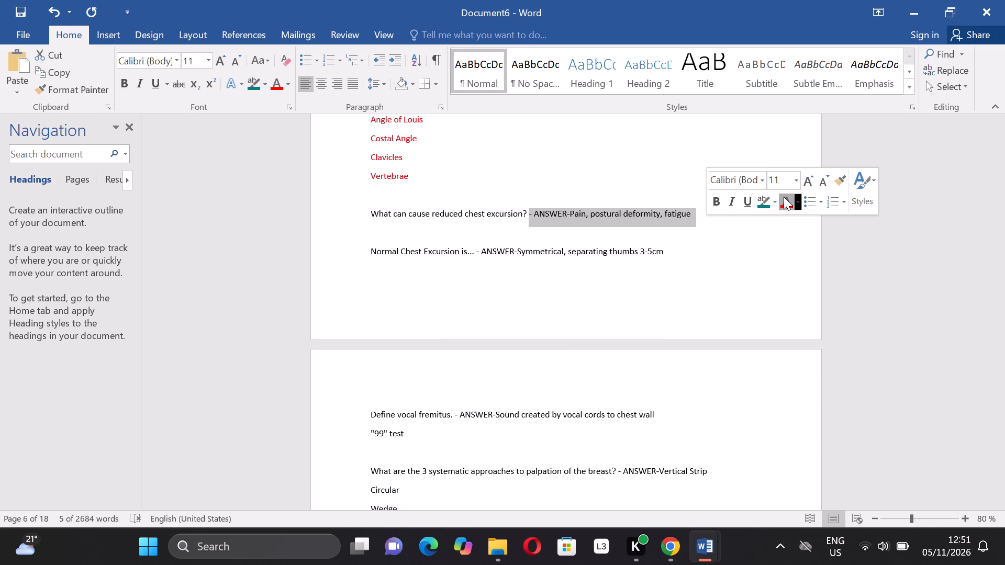
{"action": "left_click_drag", "start_coordinate": [478, 249], "coordinate": [709, 257]}
{"action": "left_click", "coordinate": [791, 236]}
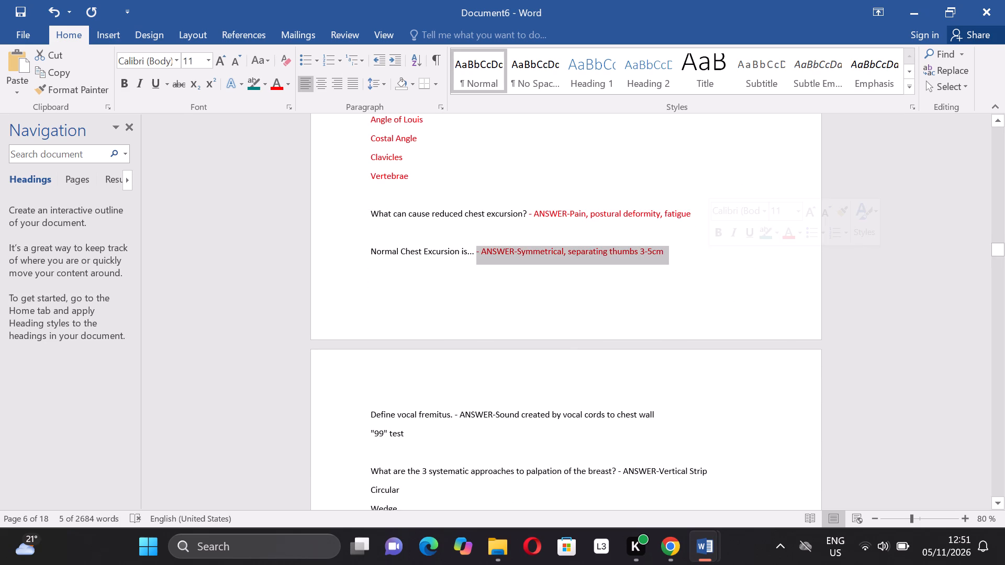
Set the entire document's text to 16-point Arial Black.
{"action": "scroll", "coordinate": [646, 271], "scroll_direction": "up", "scroll_amount": 20}
{"action": "scroll", "coordinate": [646, 271], "scroll_direction": "up", "scroll_amount": 14}
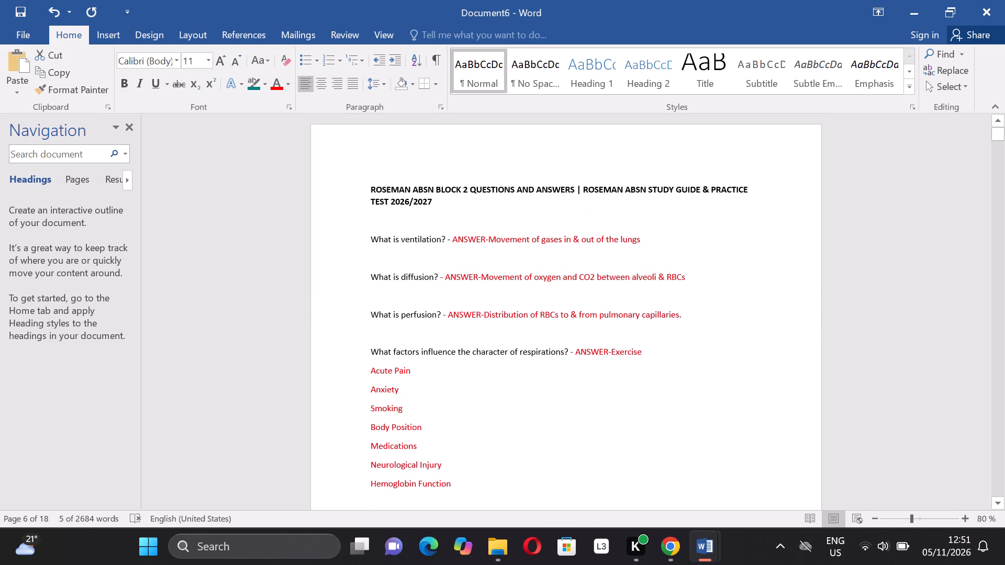
{"action": "key", "text": "ctrl+a"}
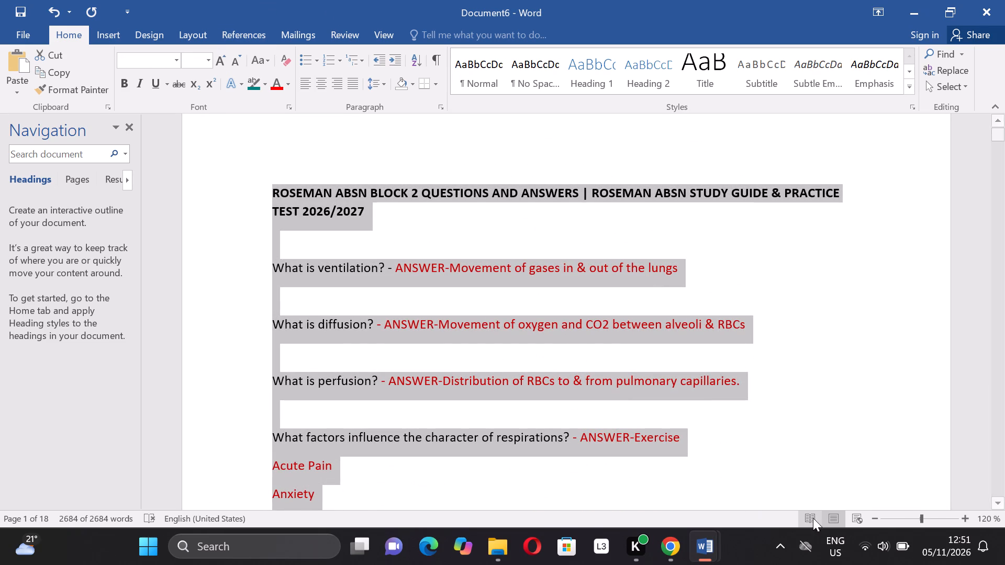
{"action": "left_click", "coordinate": [909, 518]}
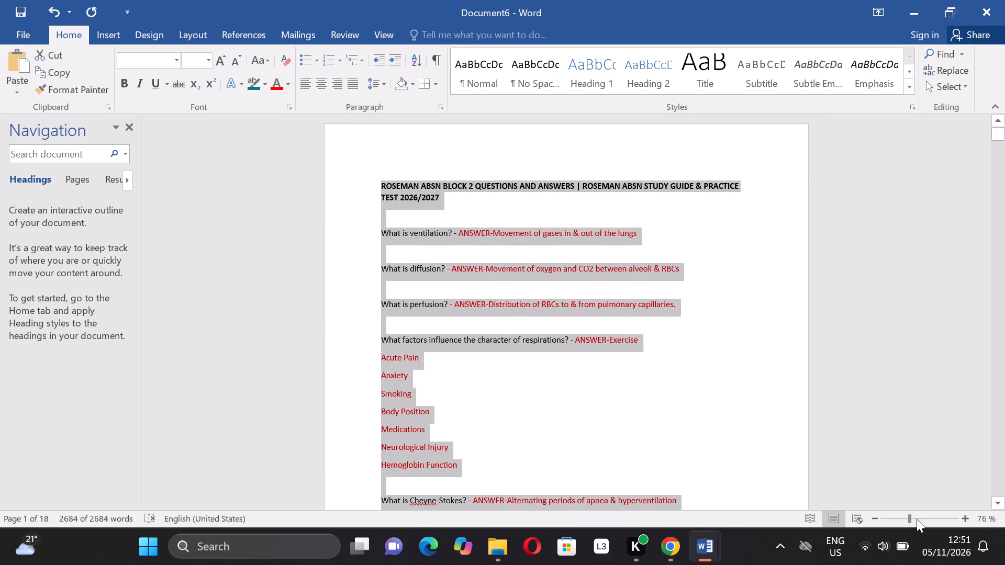
{"action": "left_click", "coordinate": [963, 519]}
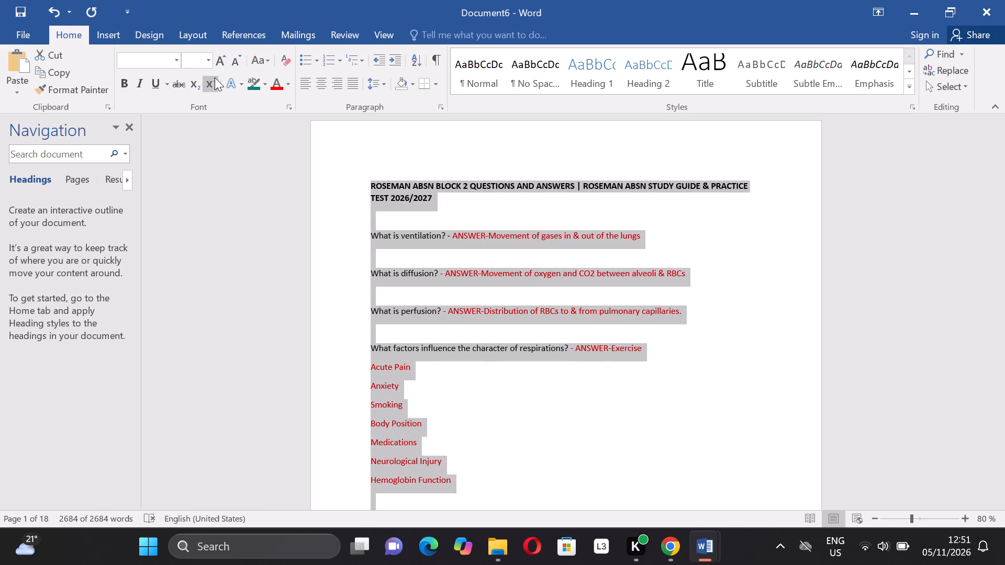
{"action": "left_click", "coordinate": [210, 56]}
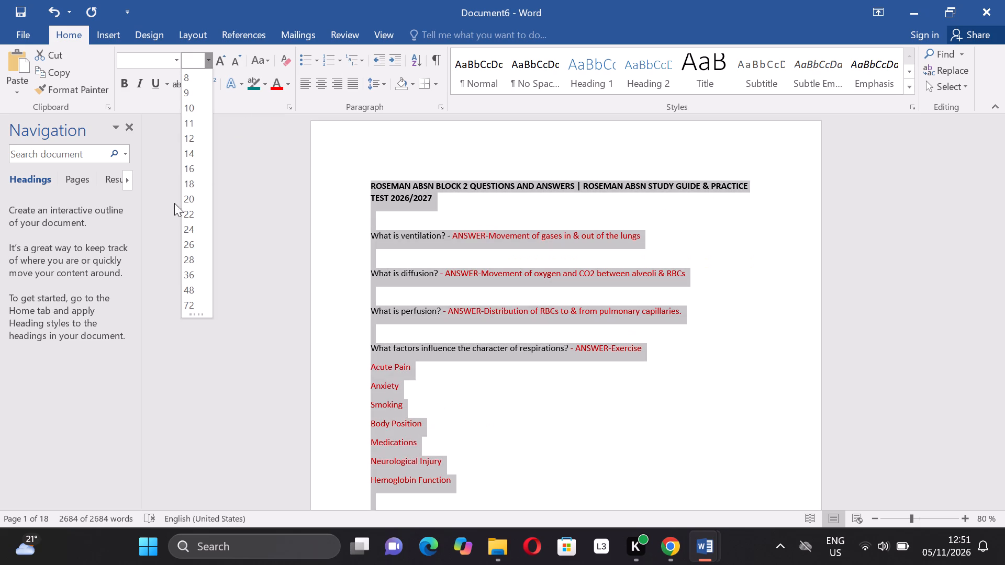
{"action": "left_click", "coordinate": [194, 194]}
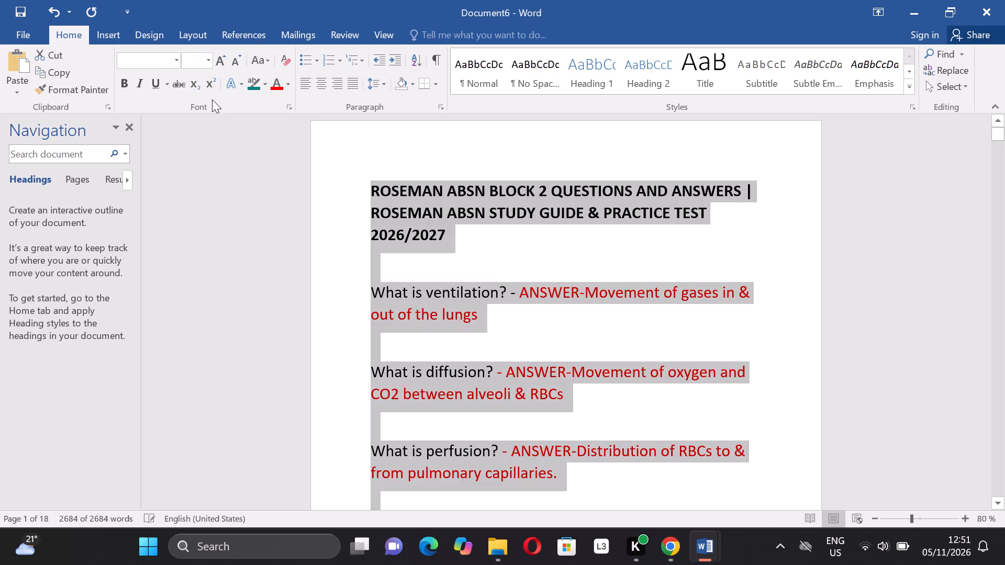
{"action": "left_click", "coordinate": [207, 60]}
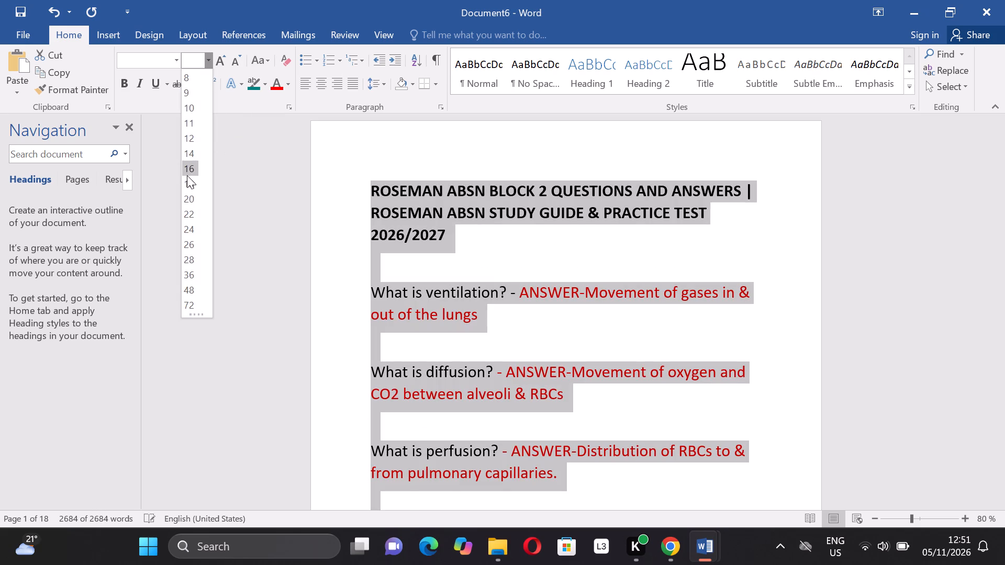
{"action": "left_click", "coordinate": [186, 172]}
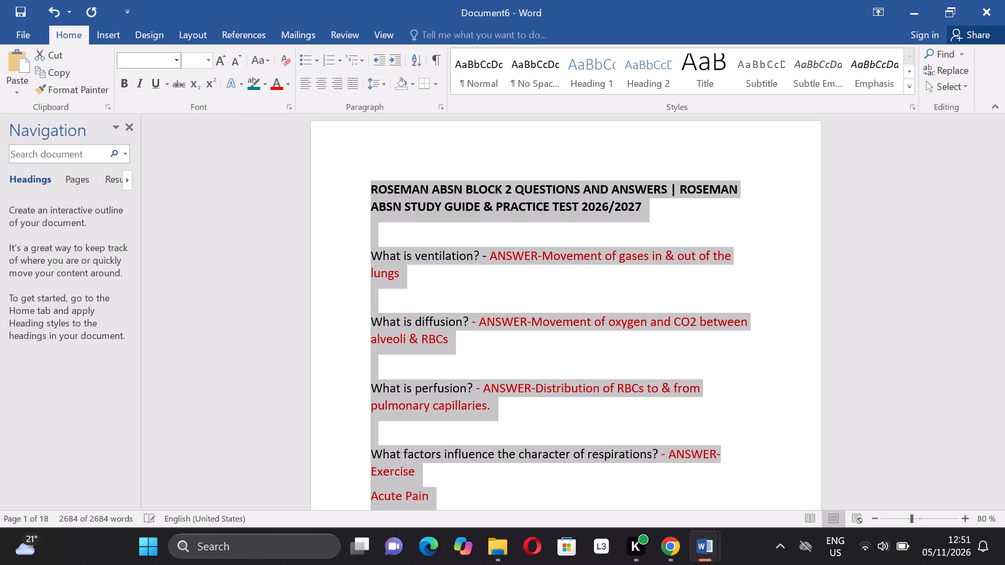
{"action": "left_click", "coordinate": [176, 60]}
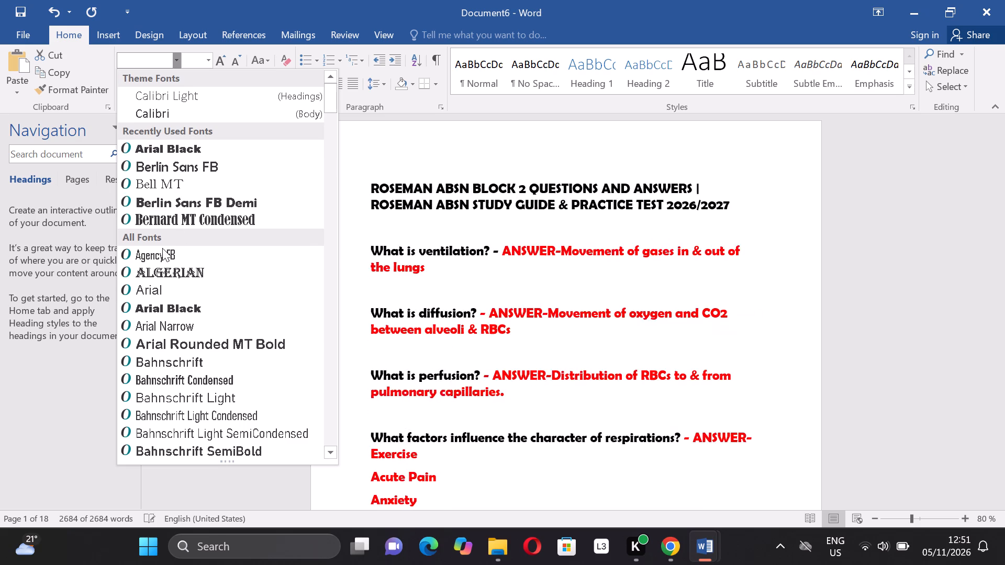
{"action": "left_click", "coordinate": [178, 305]}
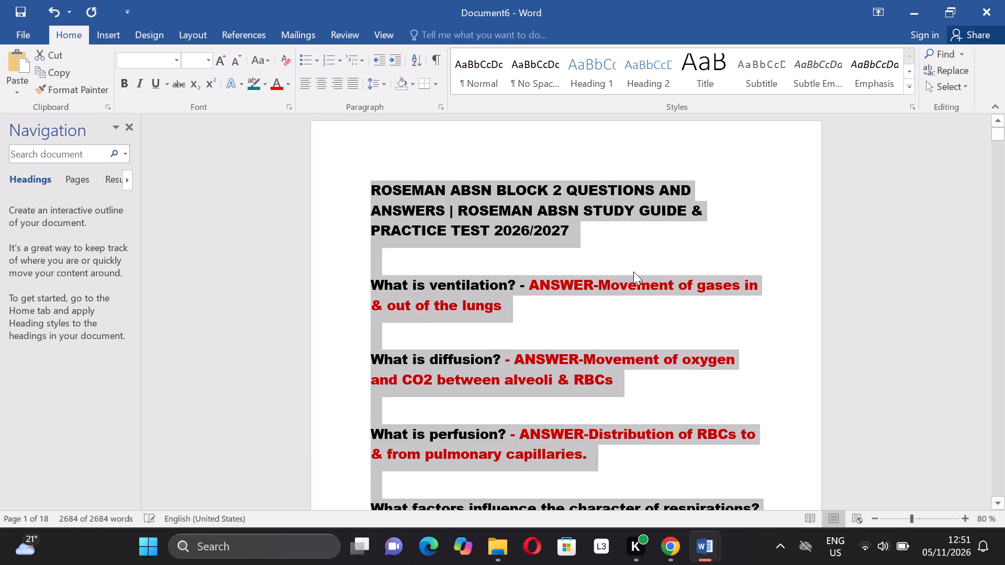
{"action": "left_click", "coordinate": [633, 272]}
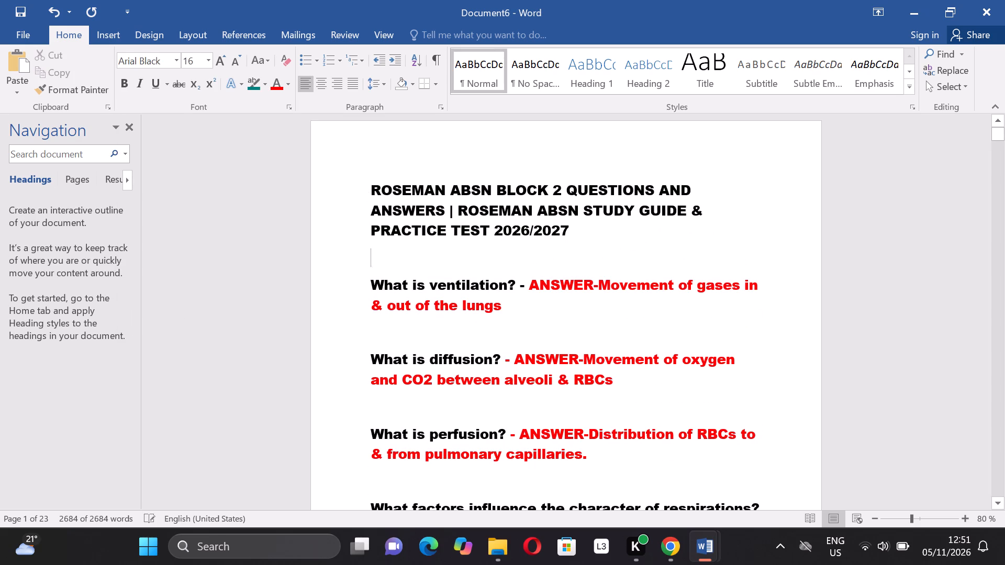
Set the document title's font size to 20.
{"action": "left_click_drag", "start_coordinate": [369, 185], "coordinate": [585, 242]}
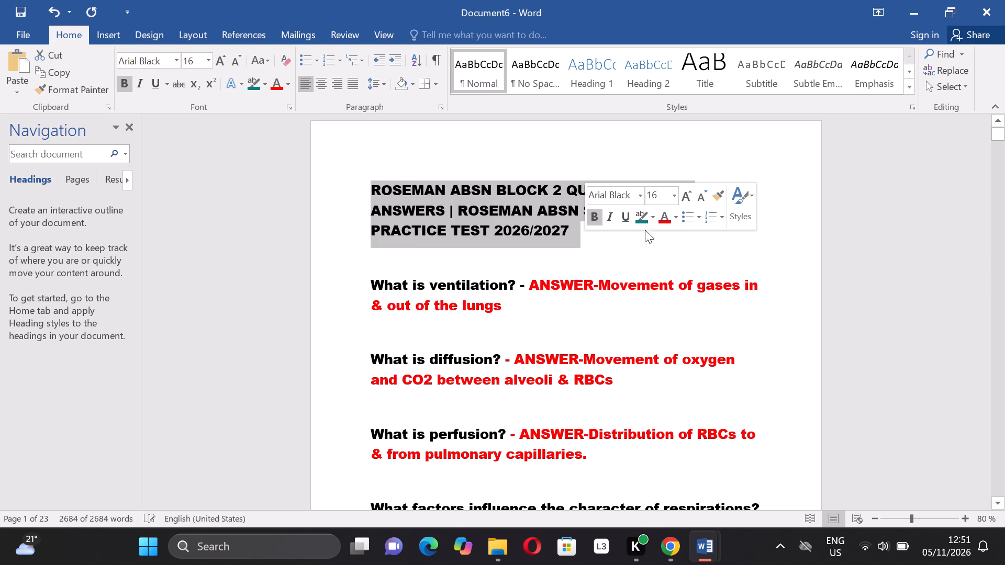
{"action": "left_click", "coordinate": [672, 197]}
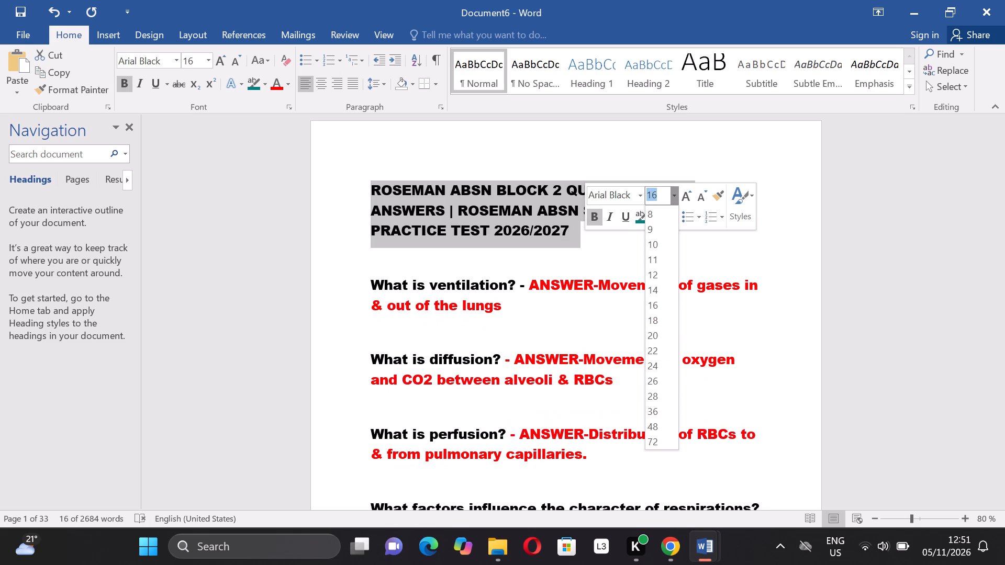
{"action": "left_click", "coordinate": [656, 335]}
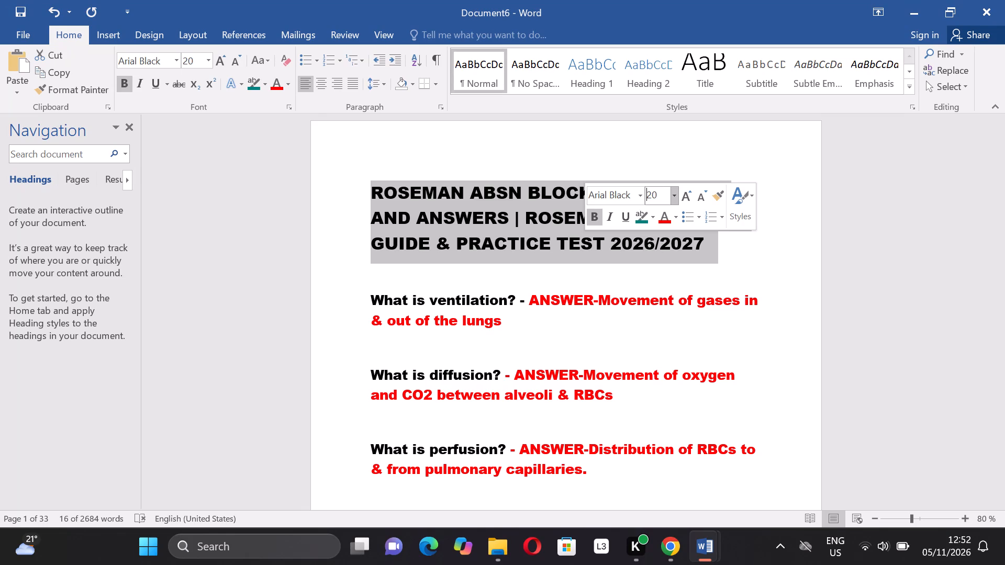
{"action": "left_click", "coordinate": [773, 295]}
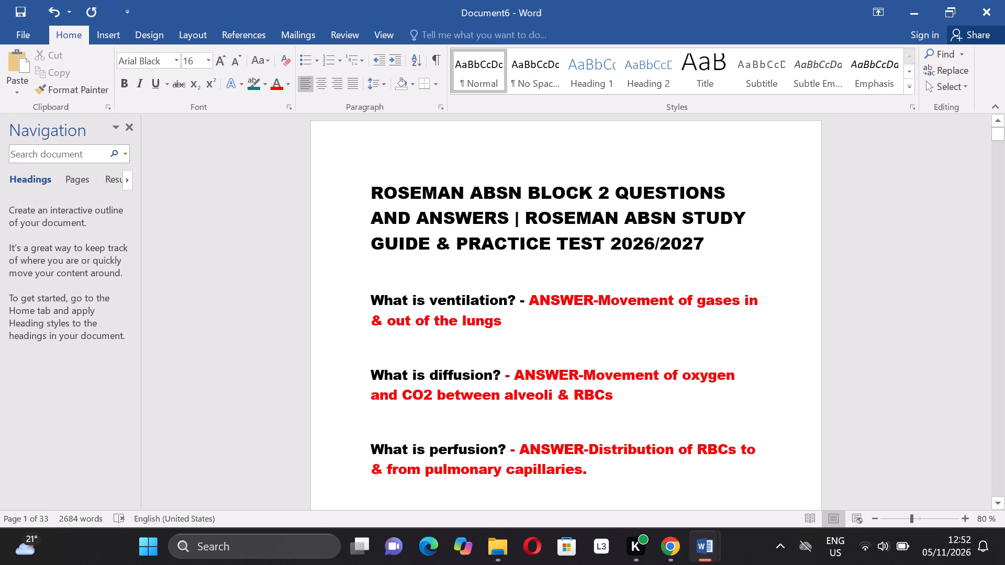
Delete "STUDY GUIDE & PRACTICE TEST 2026/2027" from the end of the title.
{"action": "left_click", "coordinate": [716, 244]}
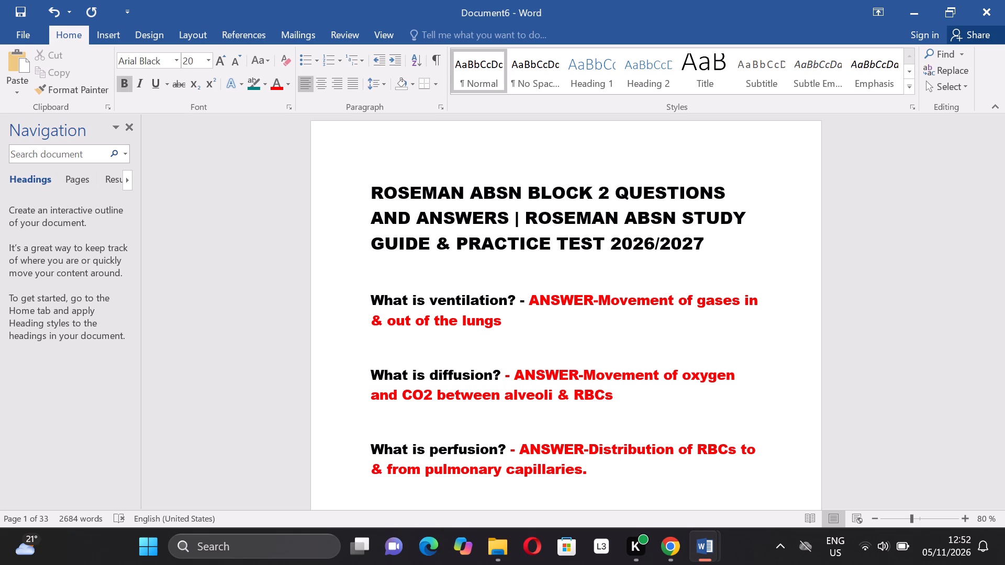
{"action": "key", "text": "BackSpace"}
{"action": "key", "text": "BackSpace"}
{"action": "key", "text": "BackSpace"}
{"action": "key", "text": "BackSpace"}
{"action": "key", "text": "BackSpace"}
{"action": "key", "text": "BackSpace"}
{"action": "key", "text": "BackSpace"}
{"action": "key", "text": "BackSpace"}
{"action": "key", "text": "BackSpace"}
{"action": "key", "text": "BackSpace"}
{"action": "key", "text": "BackSpace"}
{"action": "key", "text": "BackSpace"}
{"action": "key", "text": "BackSpace"}
{"action": "key", "text": "BackSpace"}
{"action": "key", "text": "BackSpace"}
{"action": "key", "text": "BackSpace"}
{"action": "key", "text": "BackSpace"}
{"action": "key", "text": "BackSpace"}
{"action": "key", "text": "BackSpace"}
{"action": "key", "text": "BackSpace"}
{"action": "key", "text": "BackSpace"}
{"action": "key", "text": "BackSpace"}
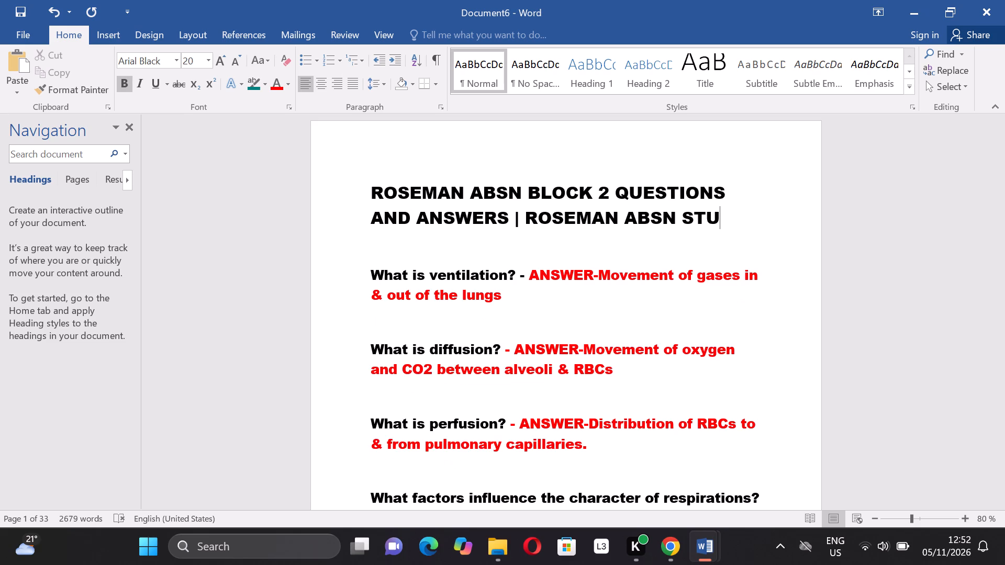
{"action": "key", "text": "BackSpace"}
{"action": "key", "text": "BackSpace"}
{"action": "key", "text": "BackSpace"}
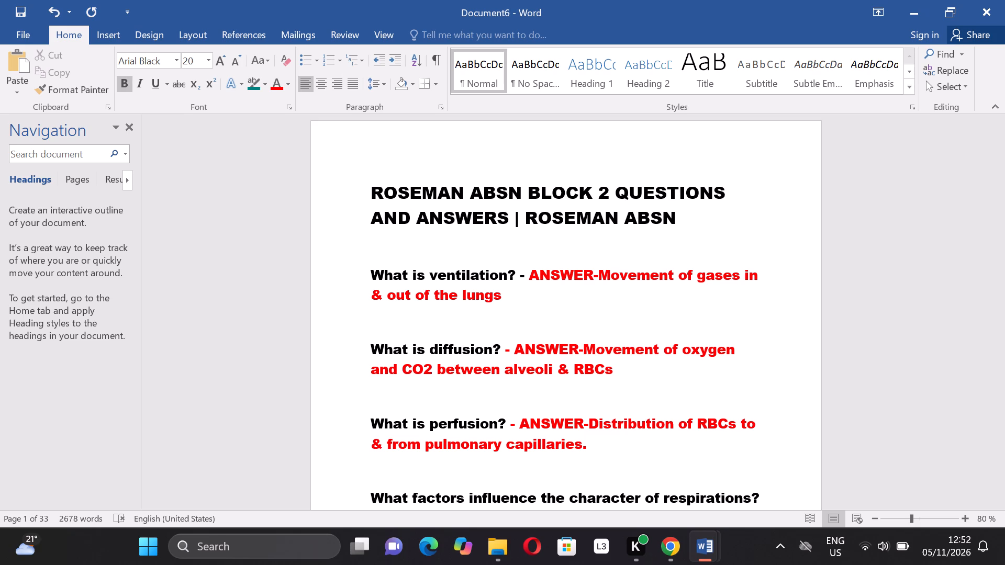
Delete "QUESTIONS AND ANSWERS" after "ROSEMAN ABSN BLOCK 2" in the title, leaving spacing before the vertical bar.
{"action": "left_click", "coordinate": [507, 214]}
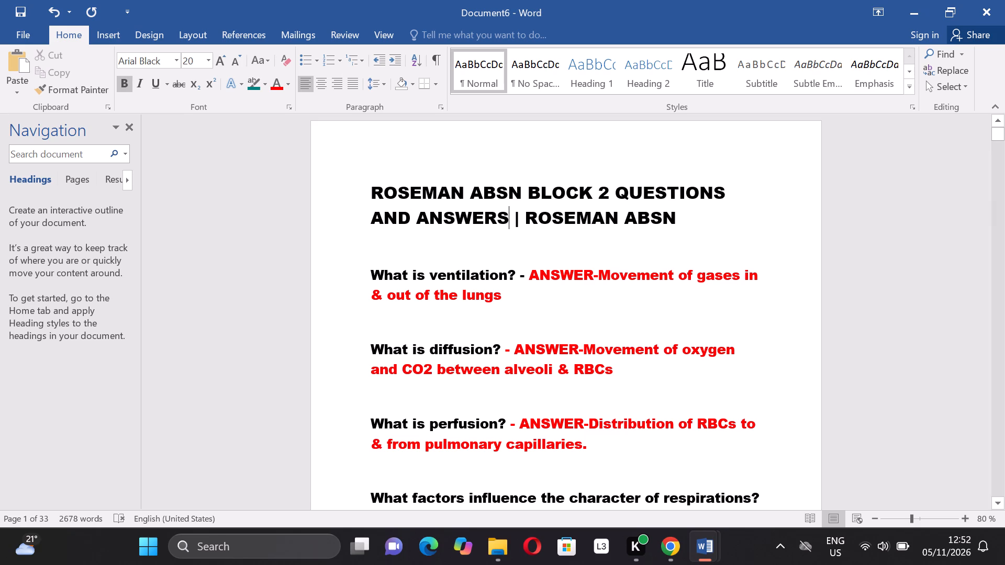
{"action": "key", "text": "BackSpace"}
{"action": "key", "text": "BackSpace"}
{"action": "key", "text": "BackSpace"}
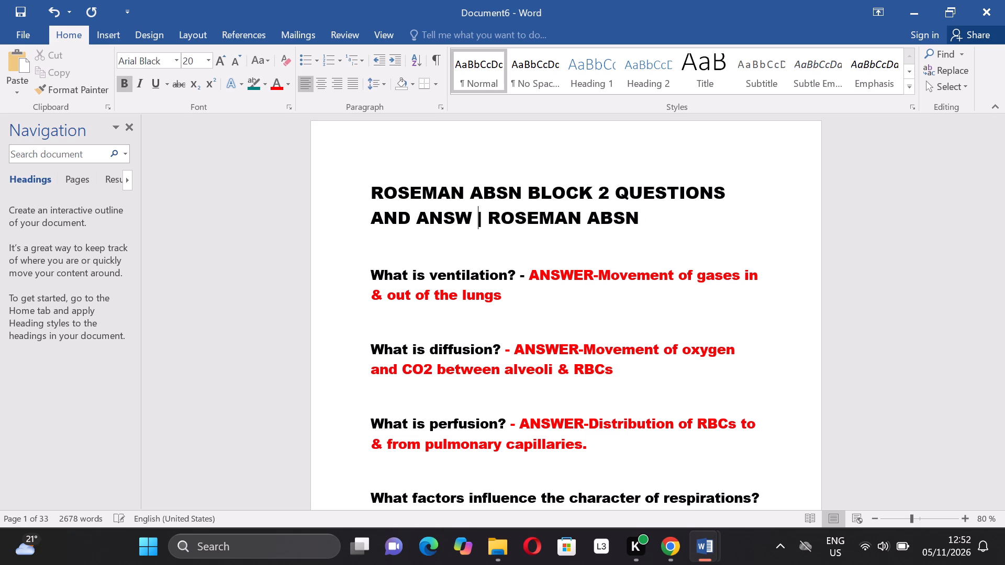
{"action": "key", "text": "BackSpace"}
{"action": "key", "text": "BackSpace"}
{"action": "key", "text": "BackSpace"}
{"action": "key", "text": "BackSpace"}
{"action": "key", "text": "BackSpace"}
{"action": "key", "text": "BackSpace"}
{"action": "key", "text": "BackSpace"}
{"action": "key", "text": "BackSpace"}
{"action": "key", "text": "BackSpace"}
{"action": "key", "text": "BackSpace"}
{"action": "key", "text": "BackSpace"}
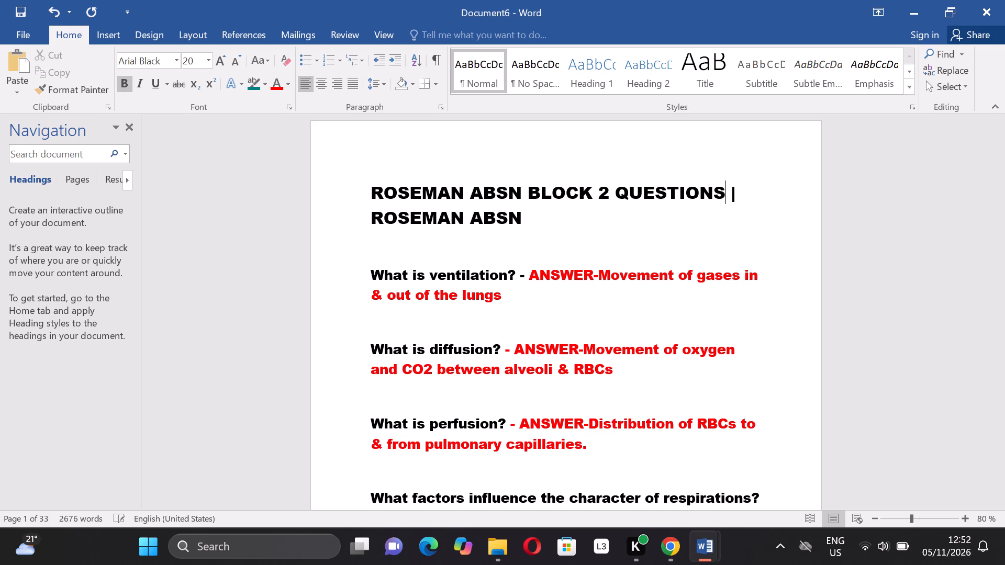
{"action": "key", "text": "BackSpace"}
{"action": "key", "text": "BackSpace"}
{"action": "key", "text": "BackSpace"}
{"action": "key", "text": "BackSpace"}
{"action": "key", "text": "BackSpace"}
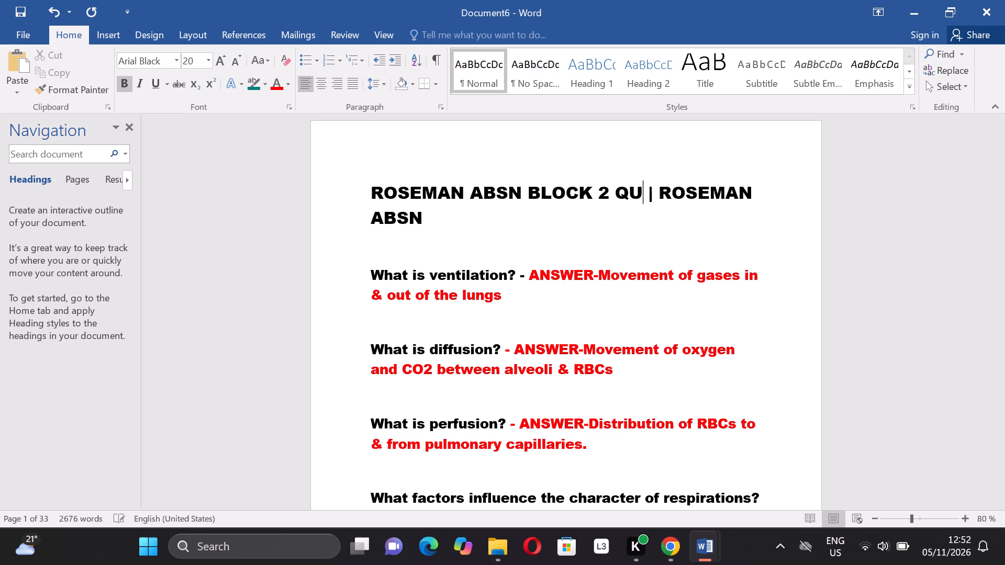
{"action": "key", "text": "BackSpace"}
{"action": "key", "text": "BackSpace"}
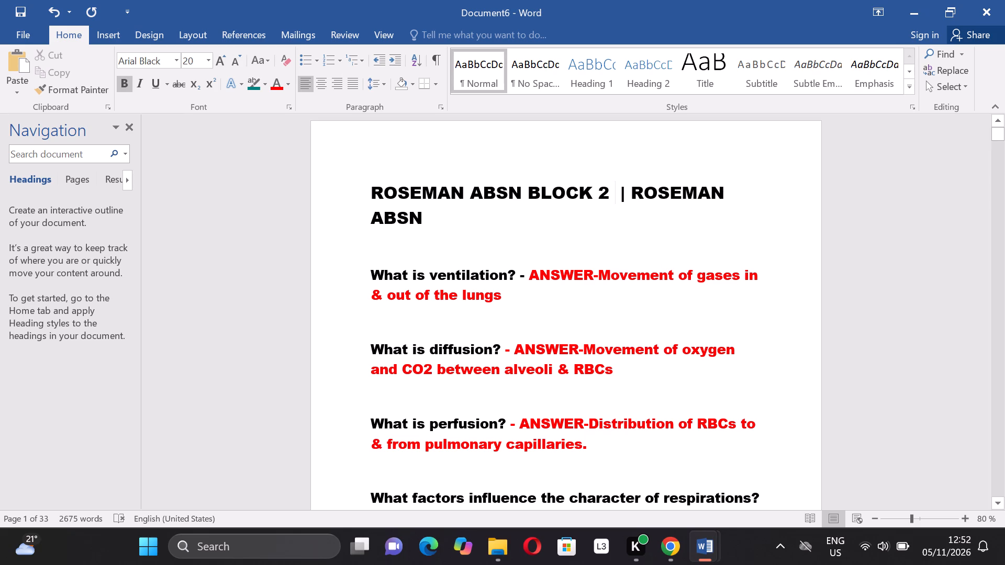
{"action": "key", "text": "space"}
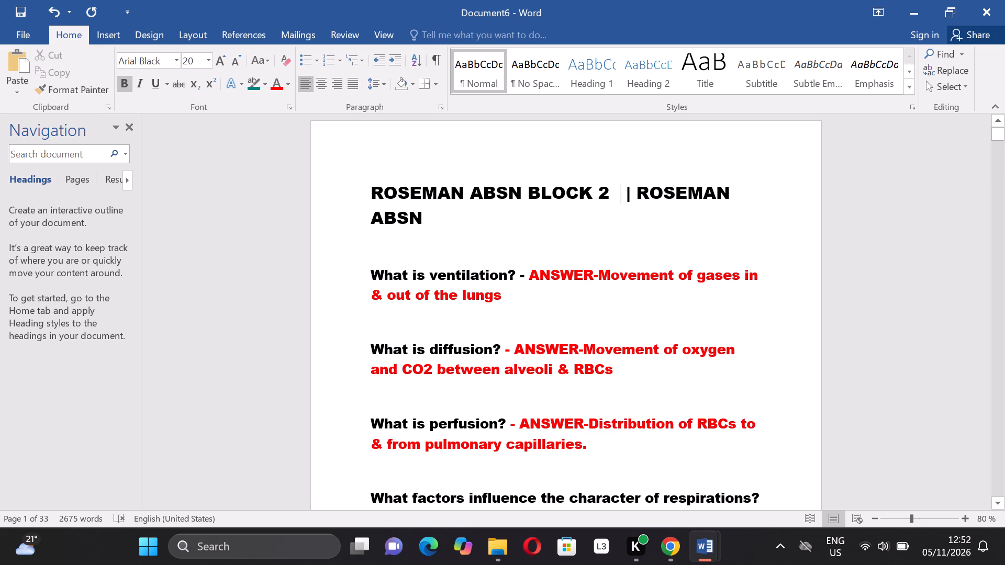
Add "BLOCK 3" after "ROSEMAN ABSN" at the end of the title.
{"action": "left_click", "coordinate": [431, 219]}
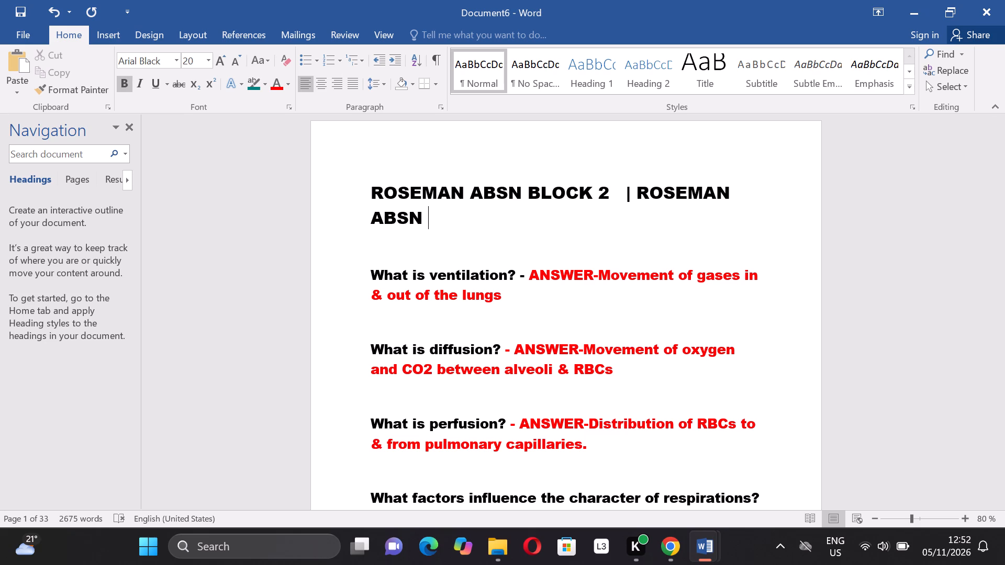
{"action": "type", "text": "BLOCK"}
{"action": "key", "text": "space"}
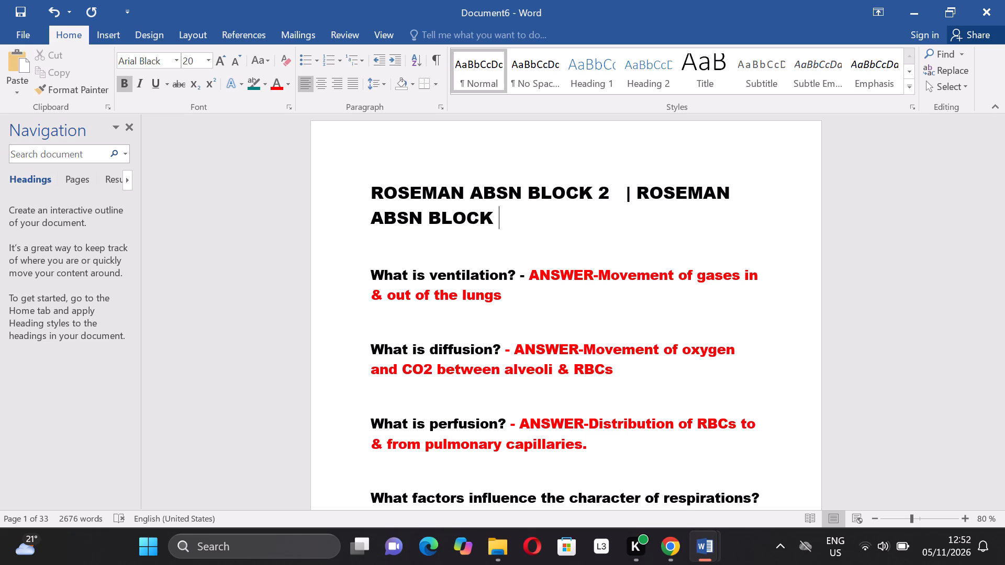
{"action": "type", "text": "3"}
{"action": "key", "text": "space"}
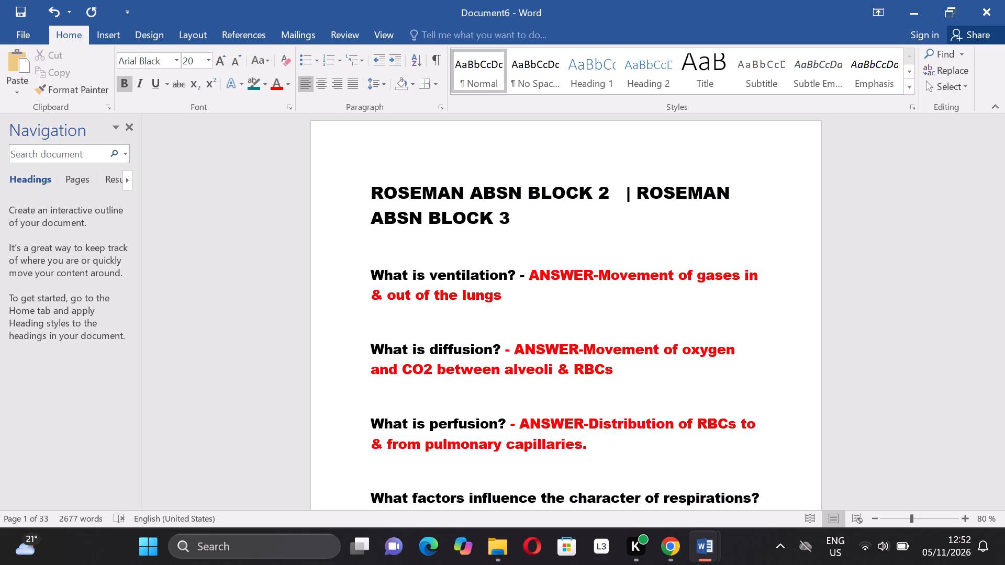
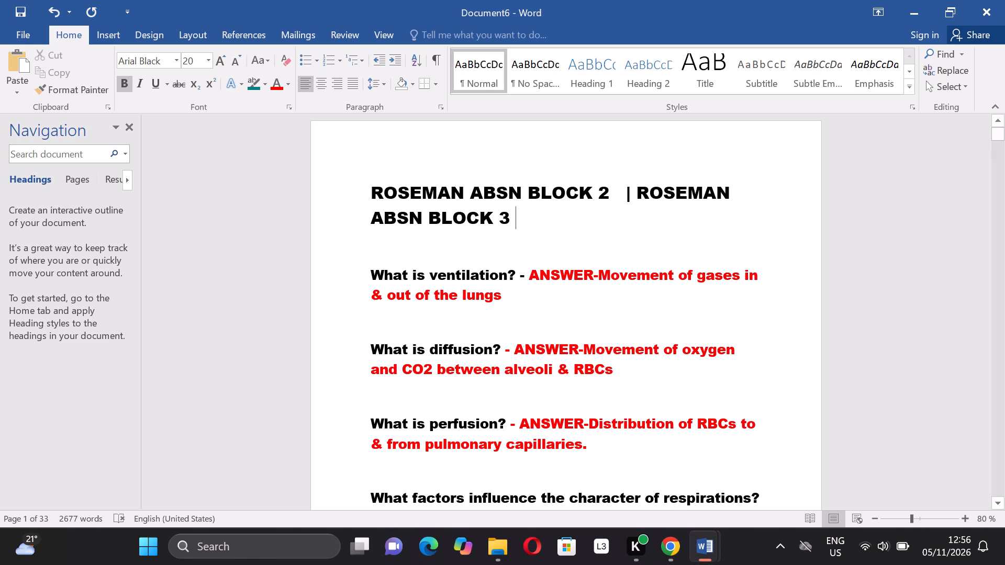
Add an extra space after "BLOCK 3" at the end of the document title.
{"action": "key", "text": "space"}
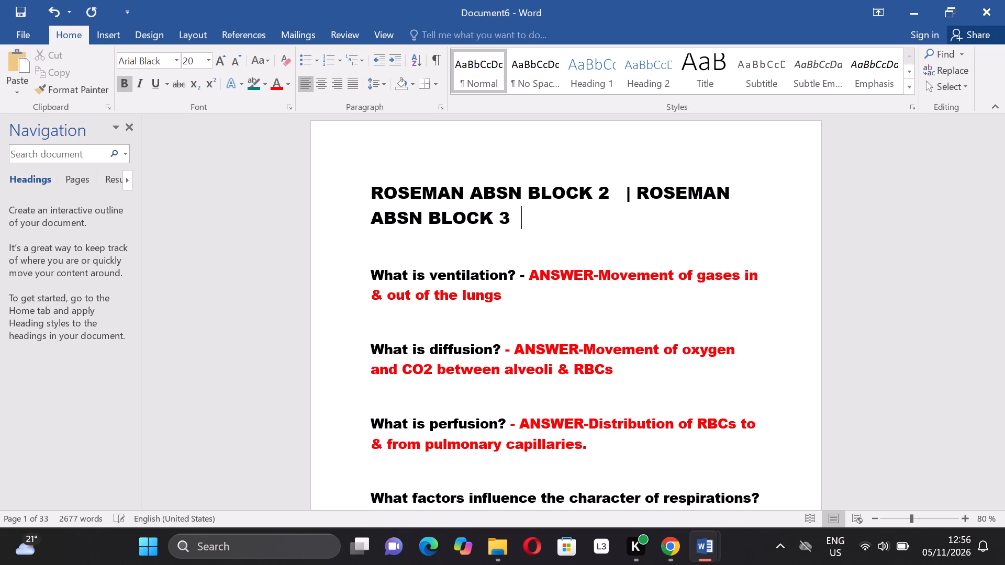
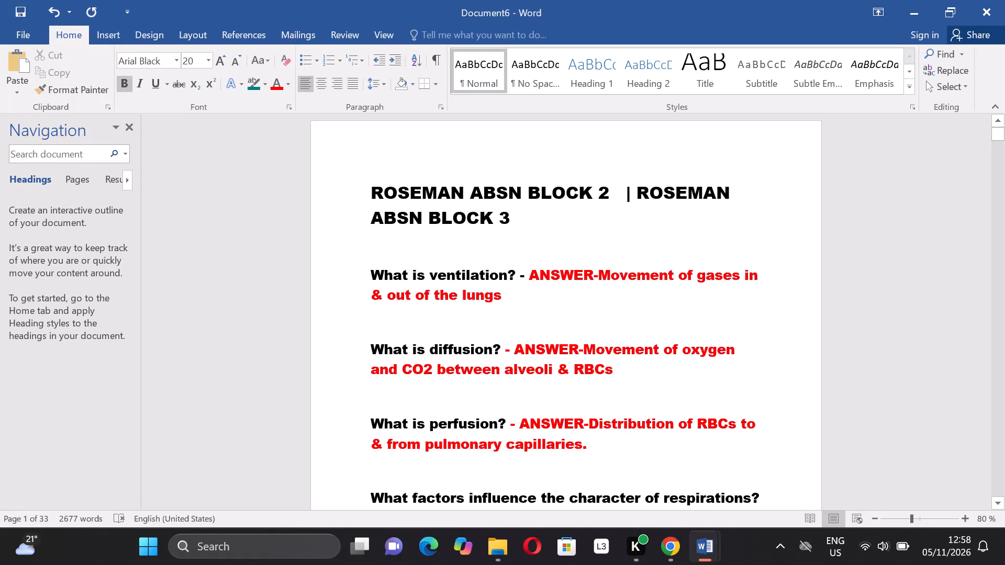
Change the block number at the end of the document title to 2B, followed by a space.
{"action": "left_click", "coordinate": [516, 216]}
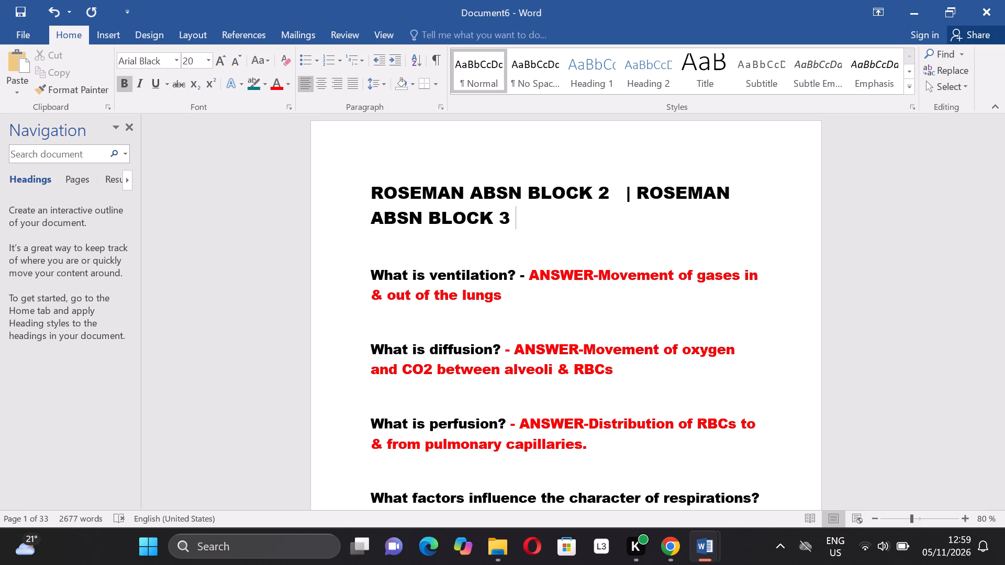
{"action": "left_click", "coordinate": [512, 220]}
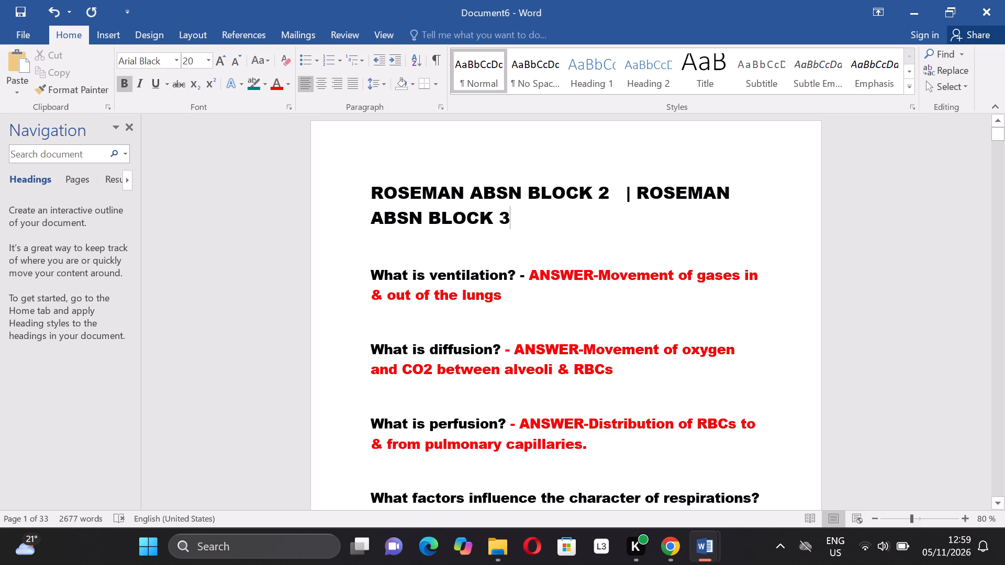
{"action": "key", "text": "BackSpace"}
{"action": "key", "text": "2"}
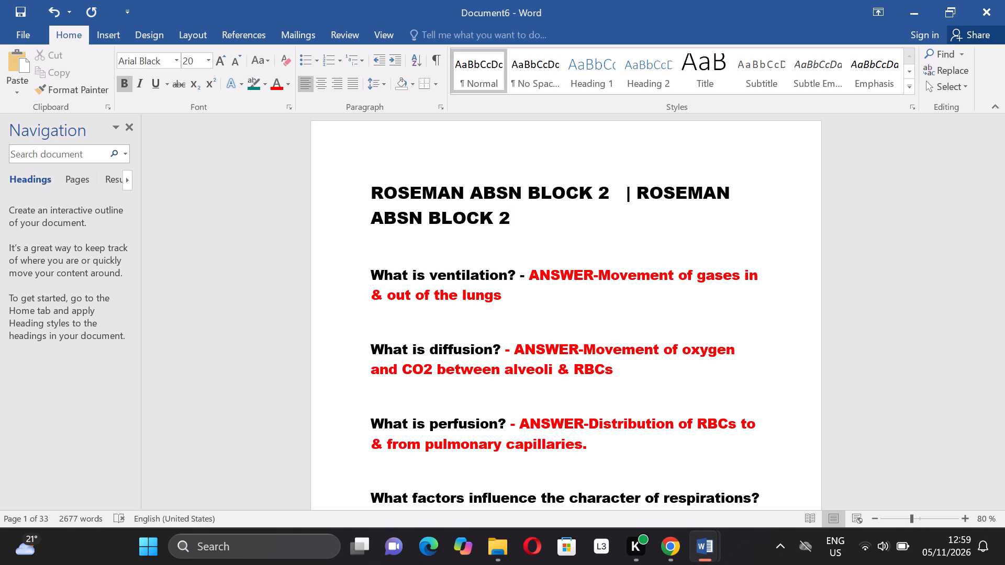
{"action": "key", "text": "b"}
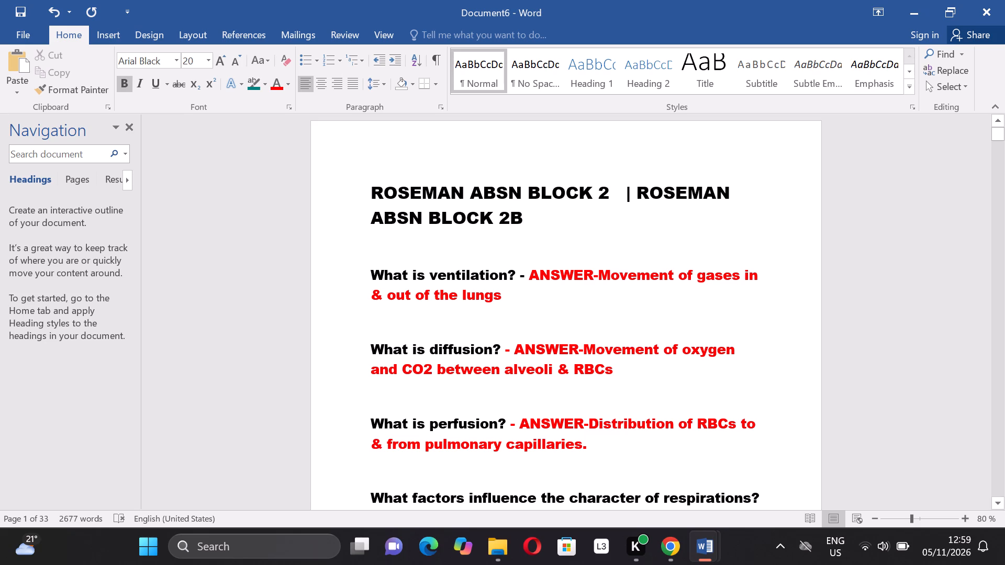
{"action": "key", "text": "space"}
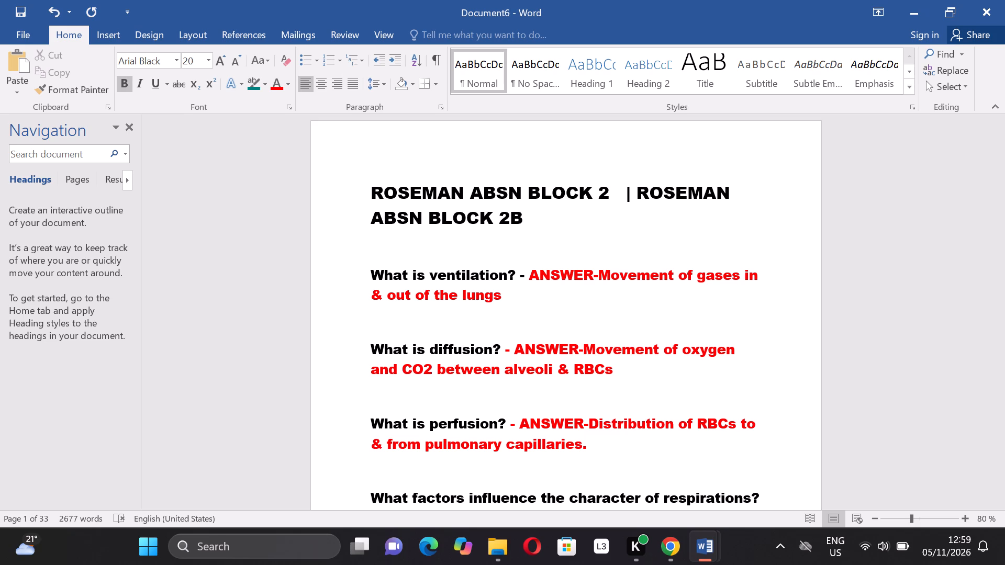
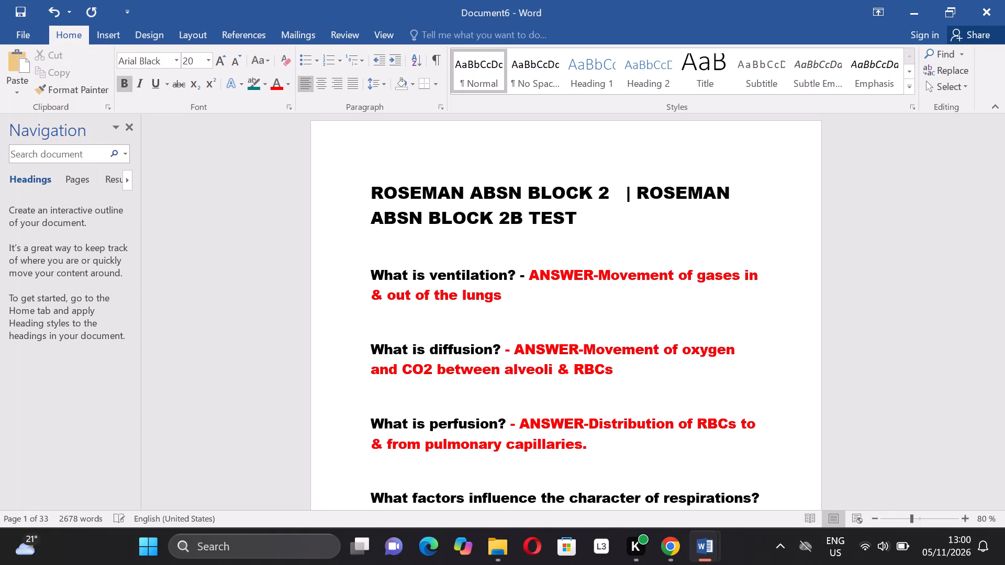
Append MODULES 2026-2027 to the end of the document title, after the word TEST.
{"action": "key", "text": "space"}
{"action": "type", "text": "MO"}
{"action": "type", "text": "DUK"}
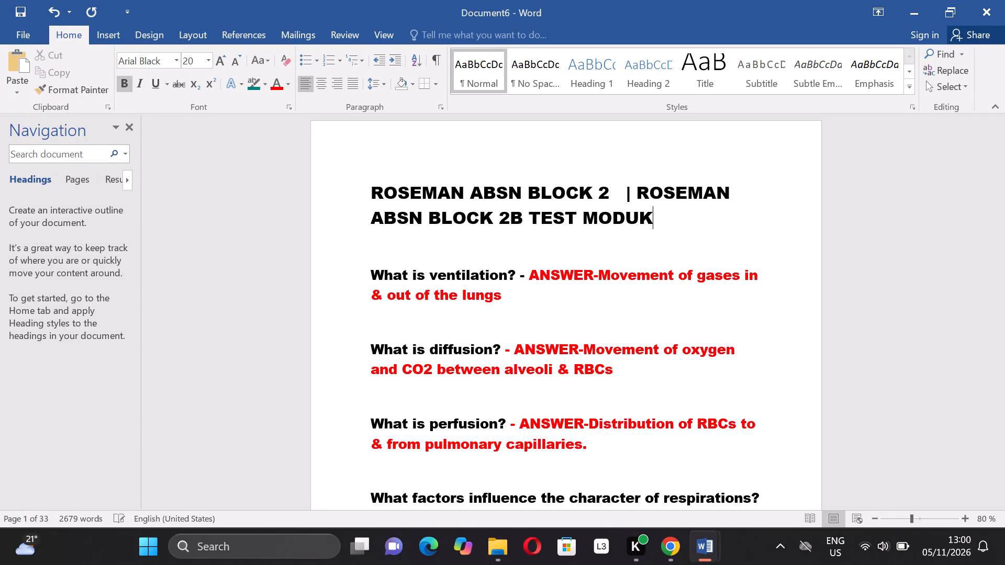
{"action": "key", "text": "BackSpace"}
{"action": "key", "text": "l"}
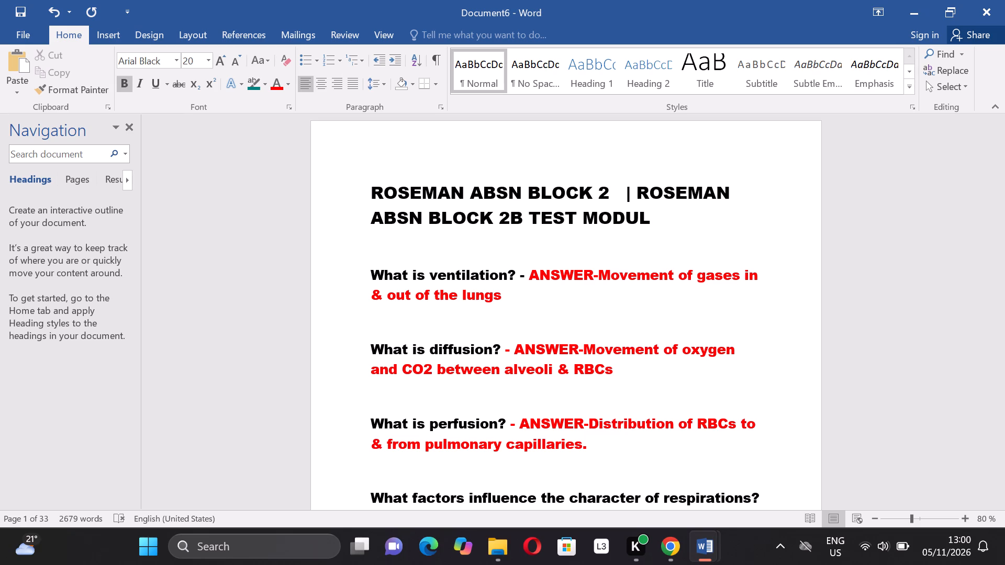
{"action": "key", "text": "e"}
{"action": "key", "text": "s"}
{"action": "key", "text": "space"}
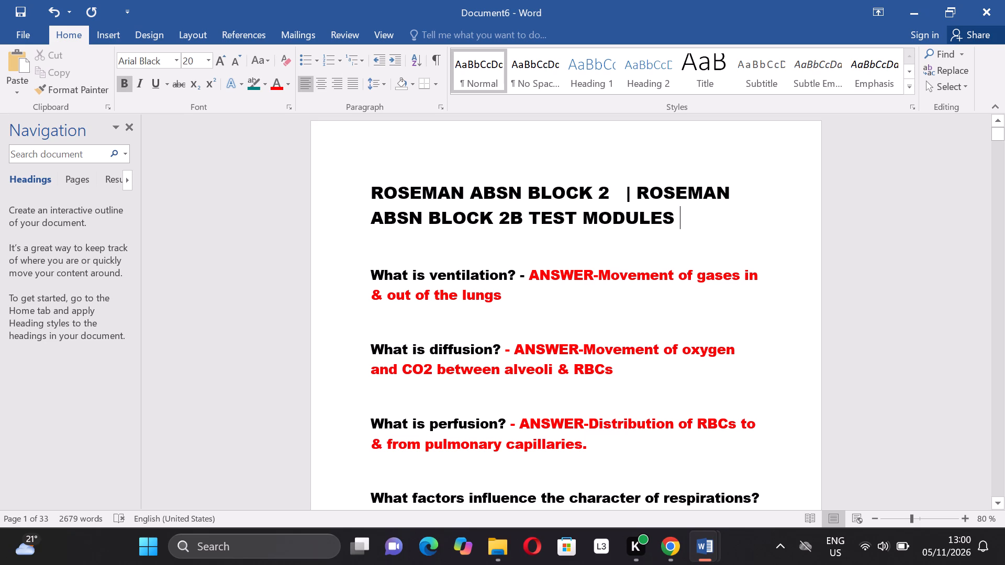
{"action": "type", "text": "20"}
{"action": "type", "text": "26"}
{"action": "key", "text": "minus"}
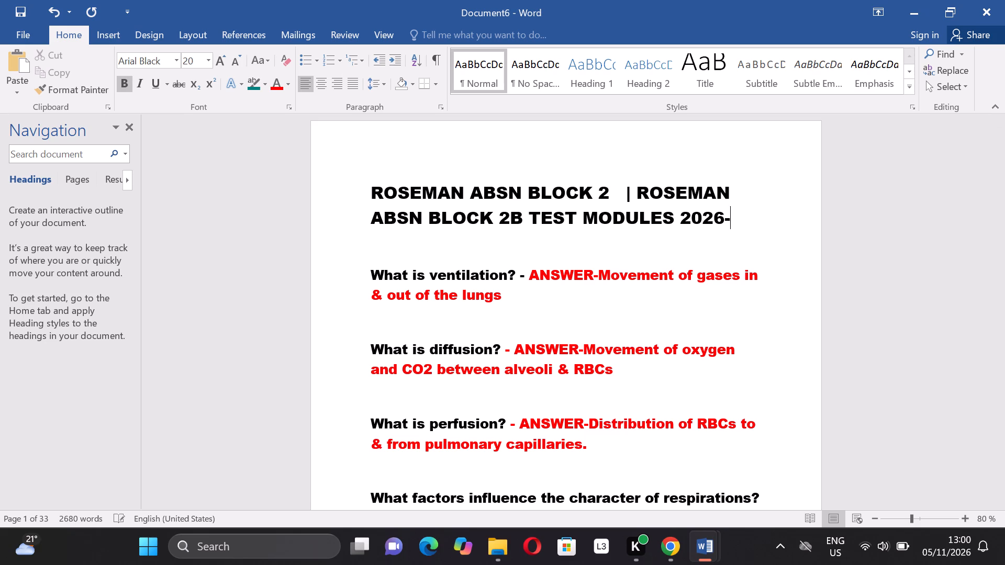
{"action": "type", "text": "2027"}
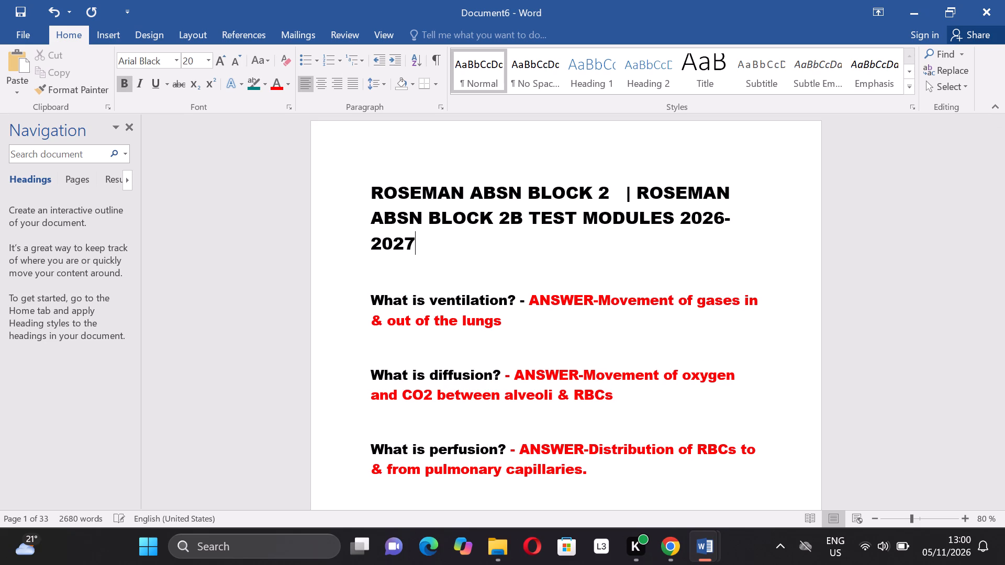
Set the whole document title in Berlin Sans FB Demi and centre it.
{"action": "left_click_drag", "start_coordinate": [363, 190], "coordinate": [477, 251]}
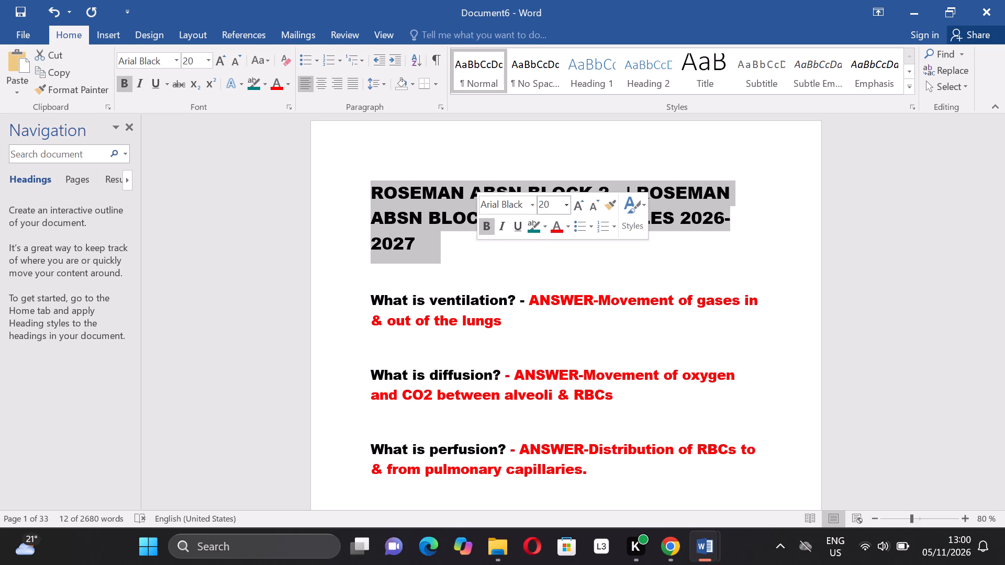
{"action": "left_click", "coordinate": [529, 200]}
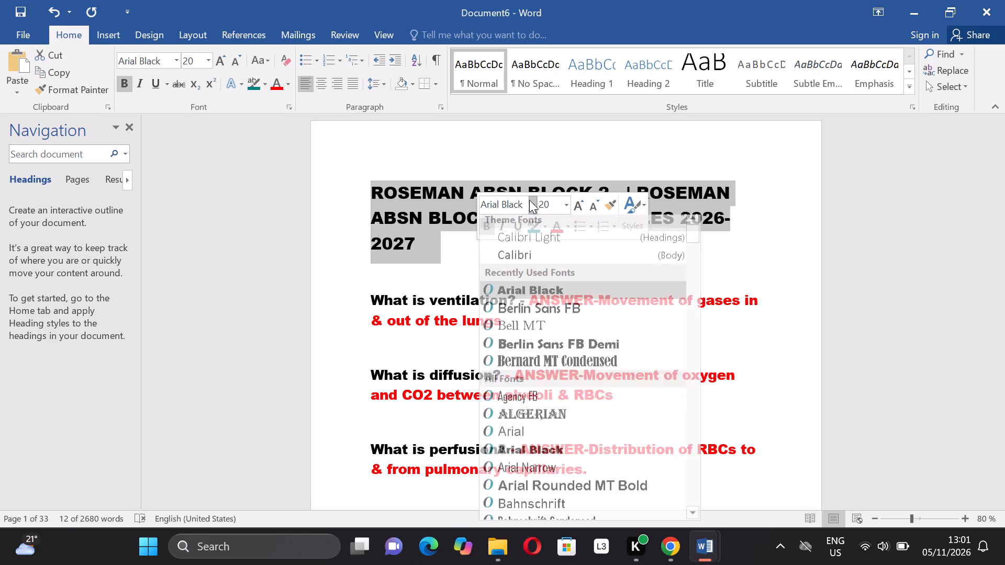
{"action": "left_click", "coordinate": [558, 348]}
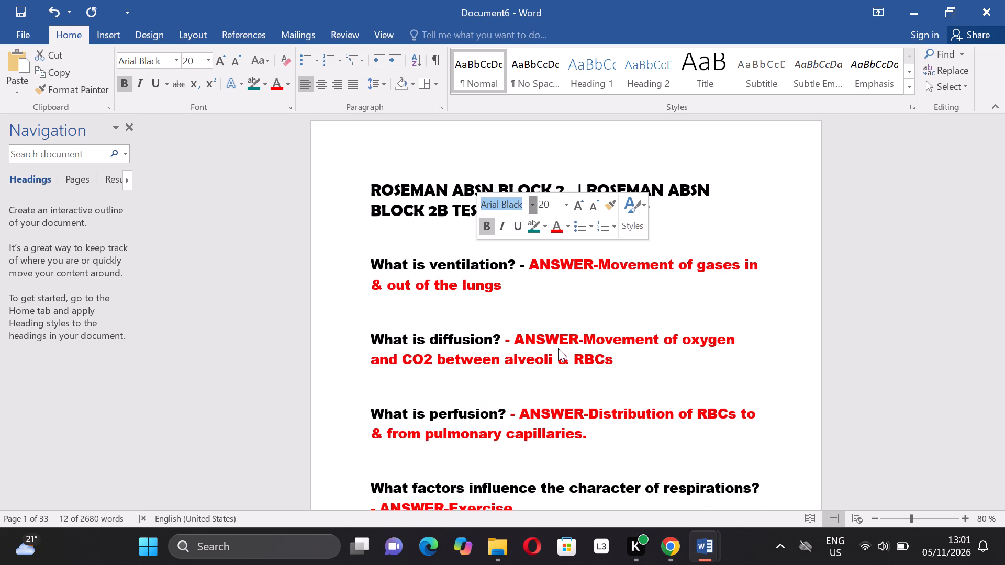
{"action": "left_click", "coordinate": [470, 128]}
{"action": "left_click", "coordinate": [318, 81]}
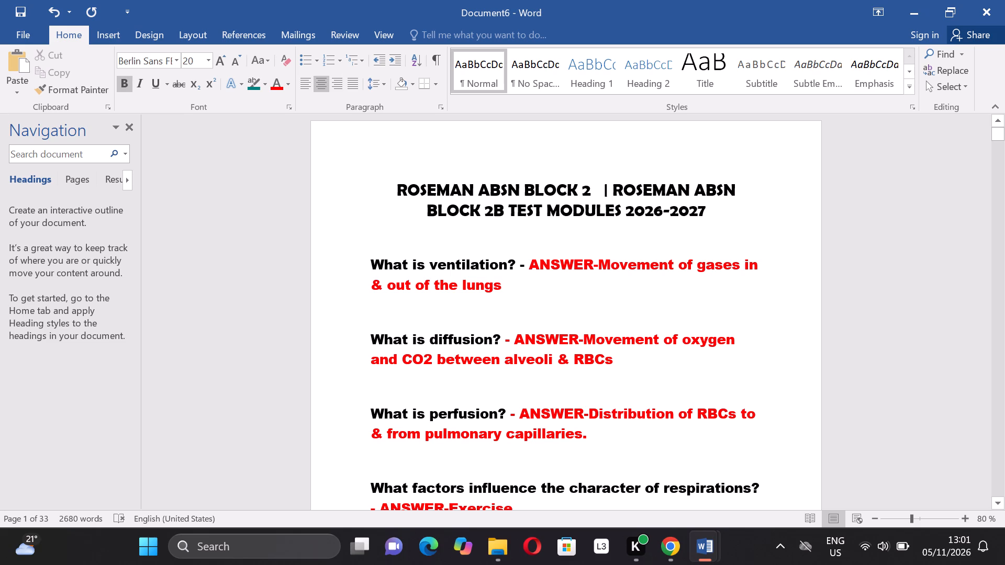
Underline the two-line document title and apply the teal text highlight to it.
{"action": "left_click_drag", "start_coordinate": [394, 186], "coordinate": [750, 206]}
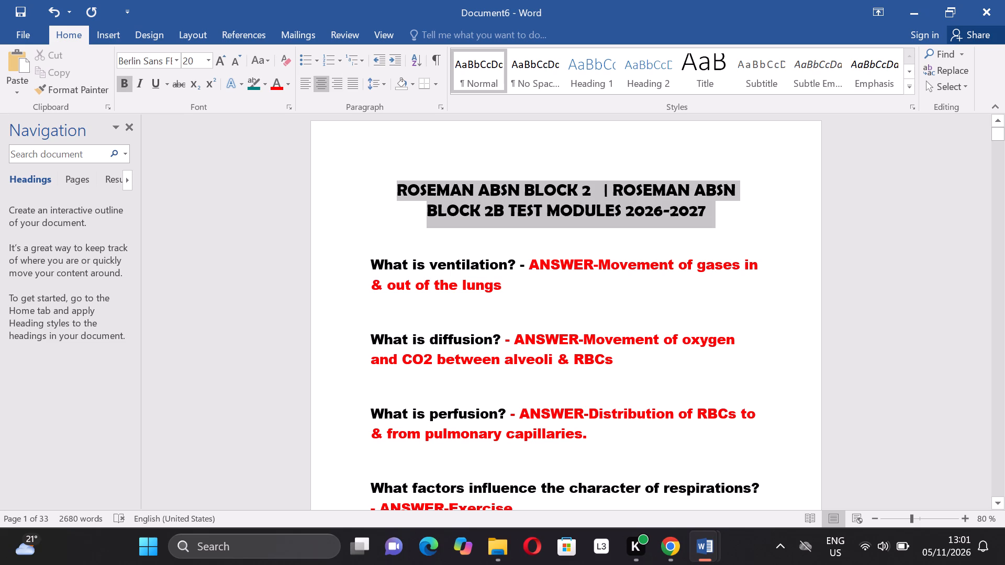
{"action": "left_click_drag", "start_coordinate": [750, 206], "coordinate": [757, 211]}
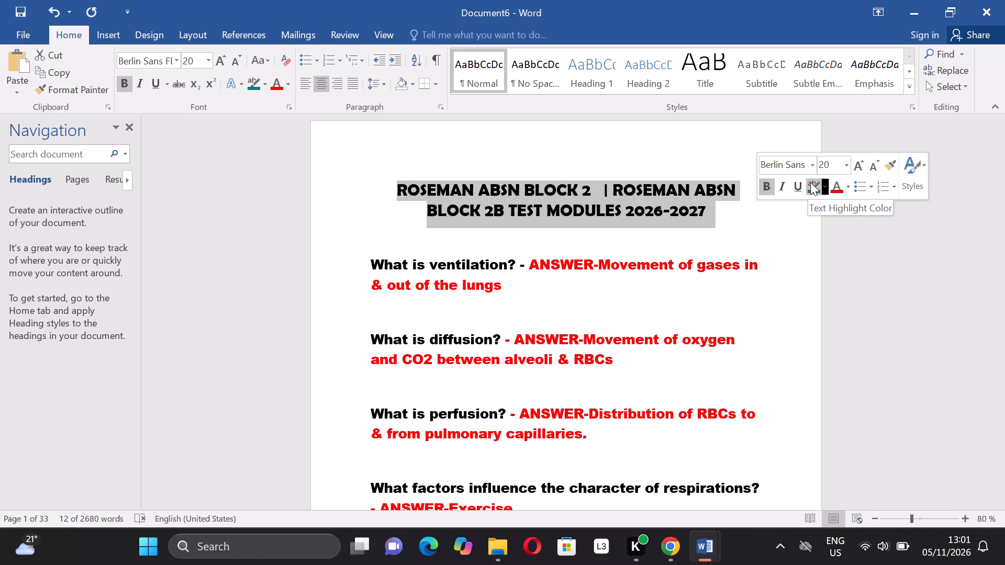
{"action": "left_click", "coordinate": [799, 184]}
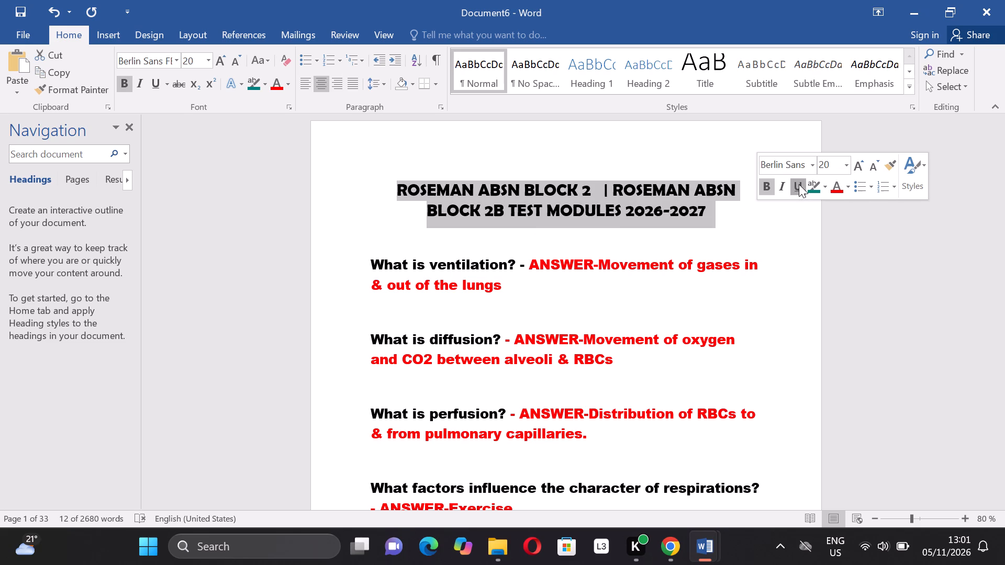
{"action": "left_click", "coordinate": [818, 188]}
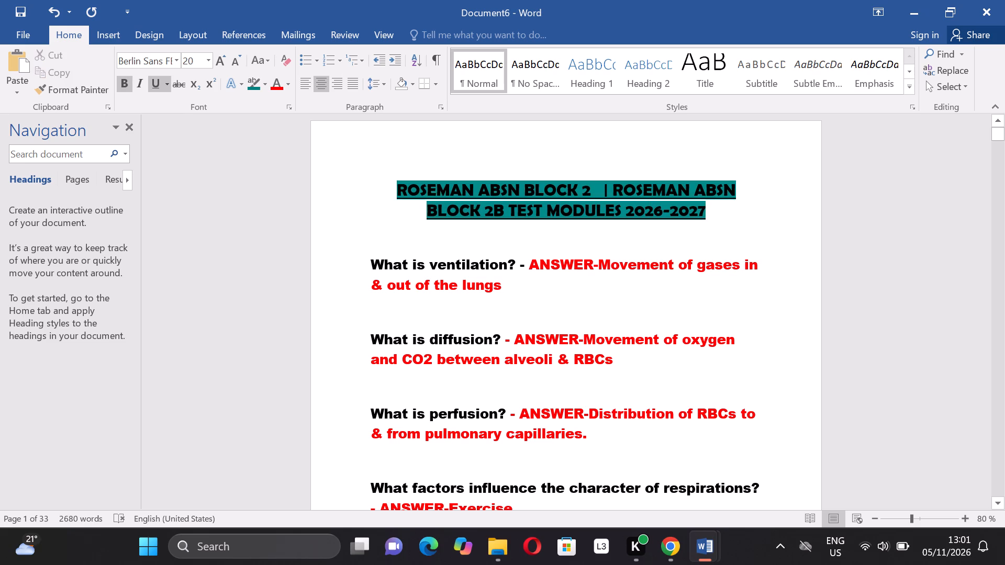
Save the document as a PDF named ROSEMAN ABSN BLOCK 2 in the BNN002 folder, and close the PDF preview.
{"action": "left_click", "coordinate": [15, 35]}
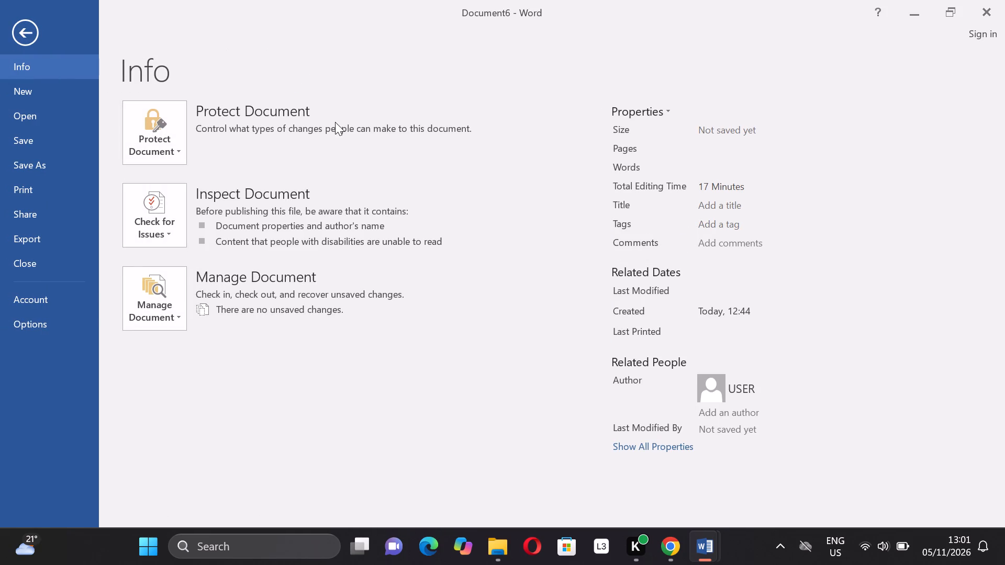
{"action": "left_click", "coordinate": [72, 155]}
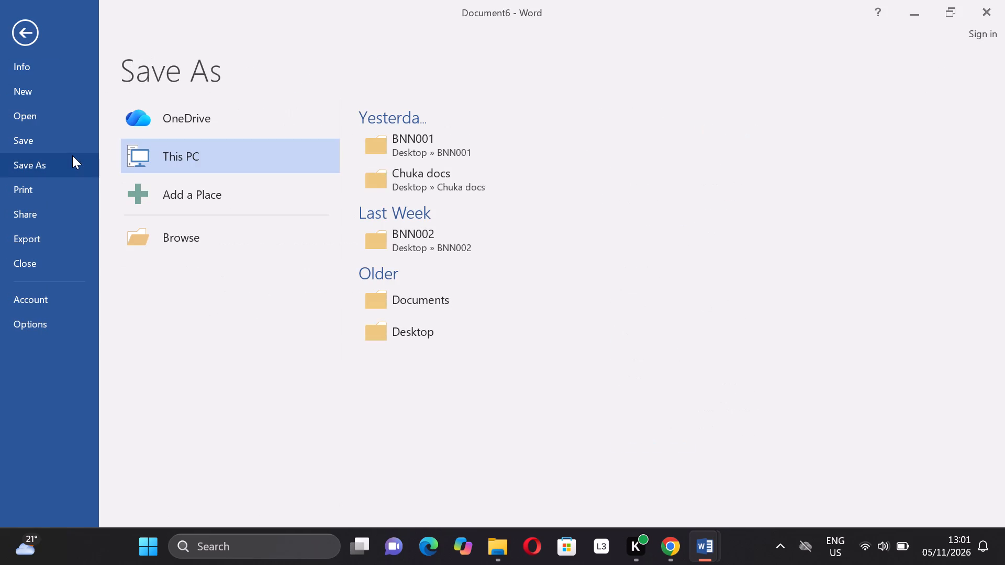
{"action": "left_click", "coordinate": [430, 240]}
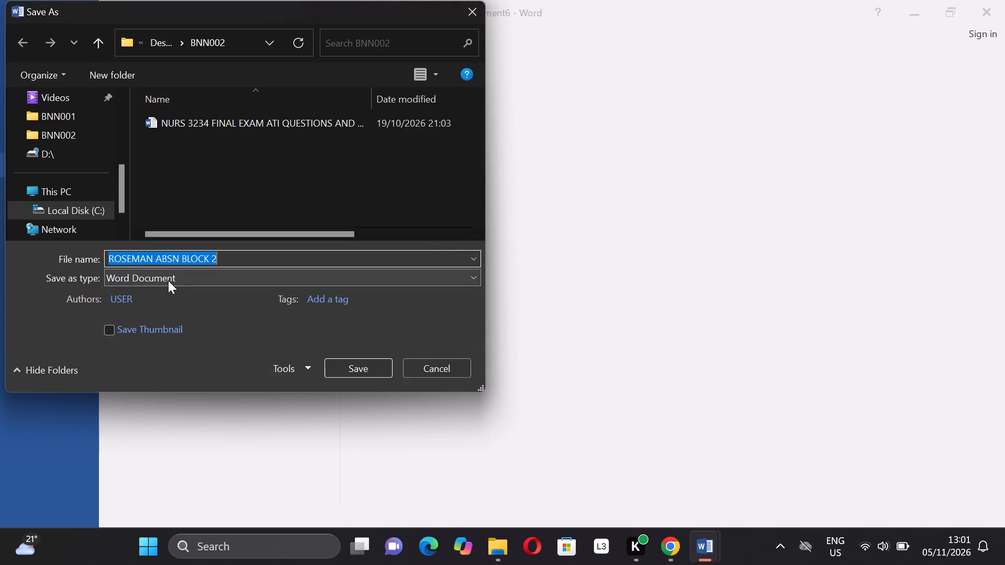
{"action": "left_click", "coordinate": [176, 276]}
{"action": "left_click", "coordinate": [207, 373]}
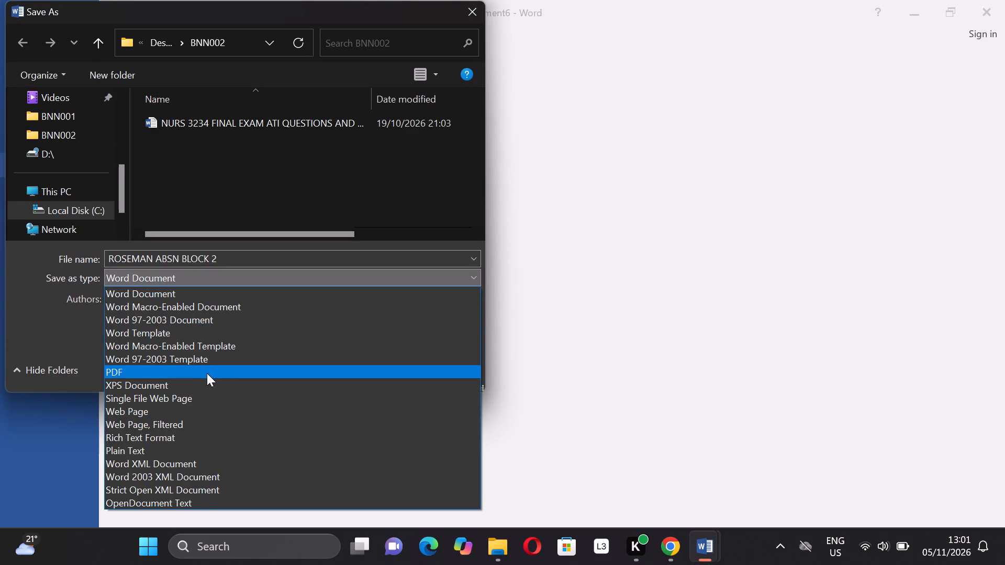
{"action": "left_click", "coordinate": [368, 418]}
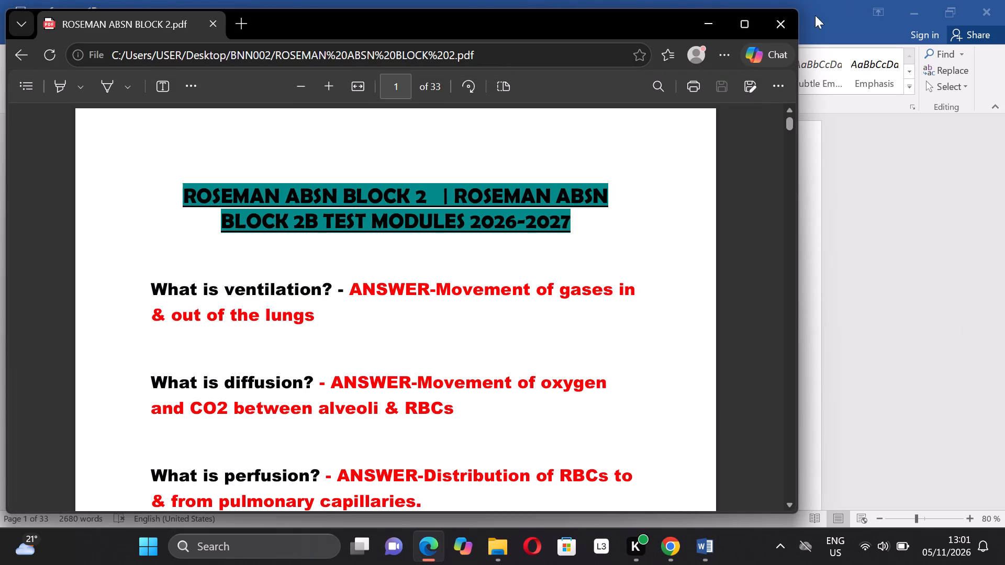
{"action": "left_click", "coordinate": [785, 15]}
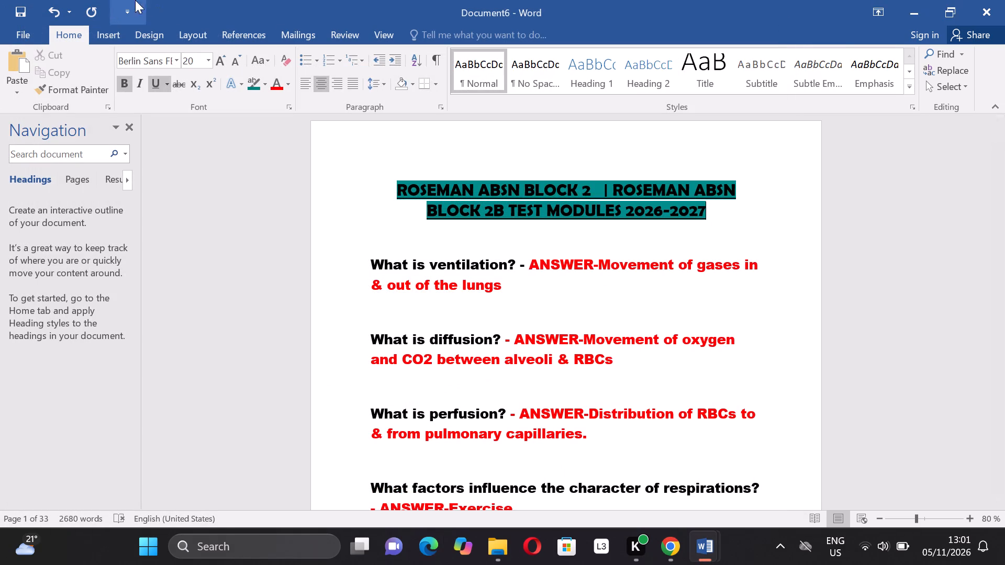
Close the Word document without saving its changes.
{"action": "left_click", "coordinate": [26, 33]}
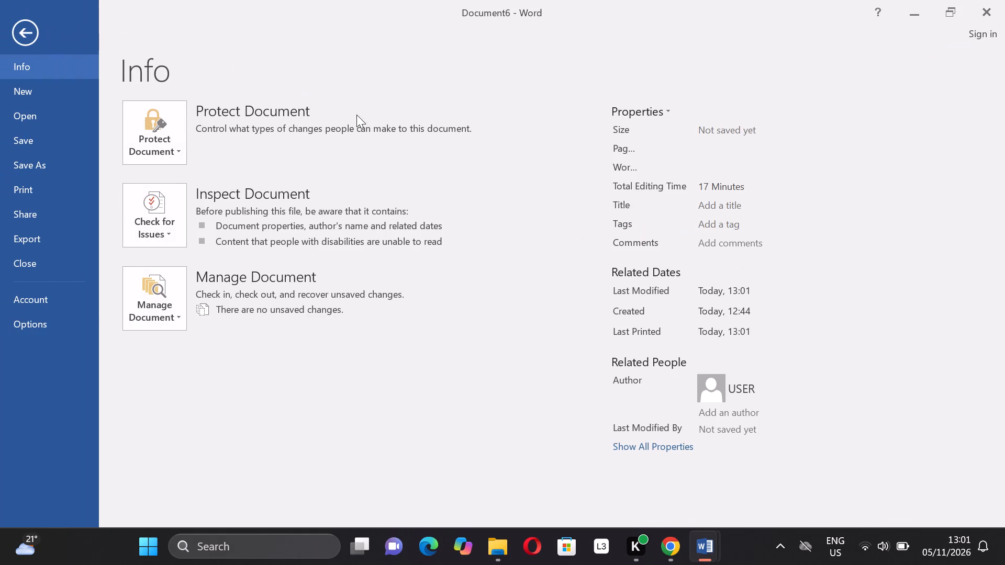
{"action": "left_click", "coordinate": [995, 0]}
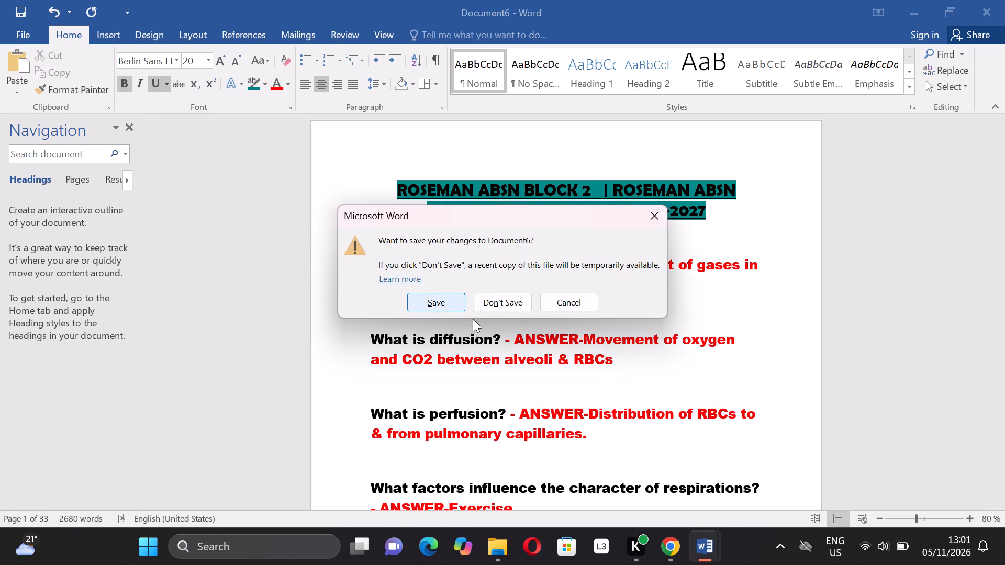
{"action": "left_click", "coordinate": [500, 304]}
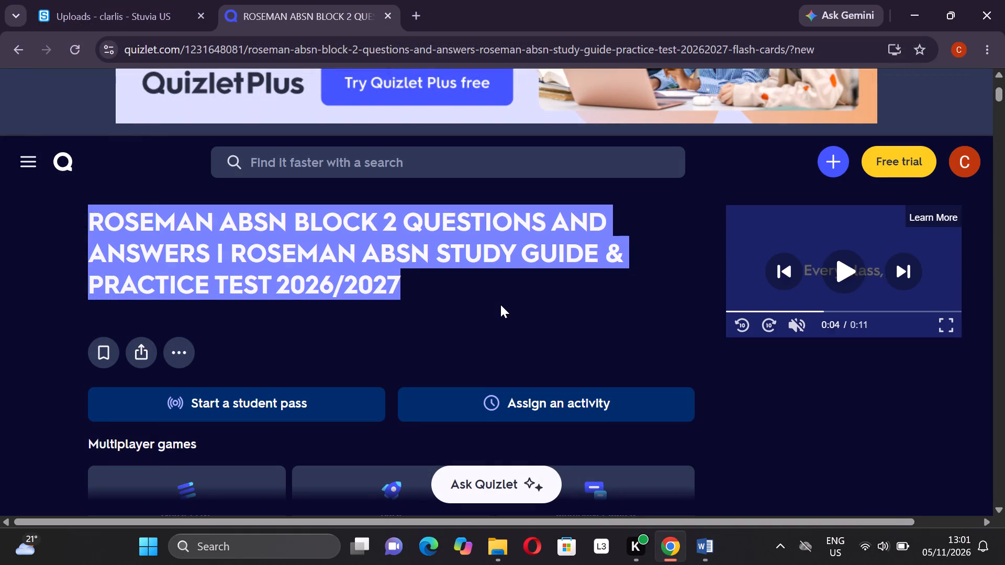
Go back in Chrome from the Roseman ABSN Block 2 set to the Quizlet profile's flashcard sets list.
{"action": "left_click", "coordinate": [14, 47]}
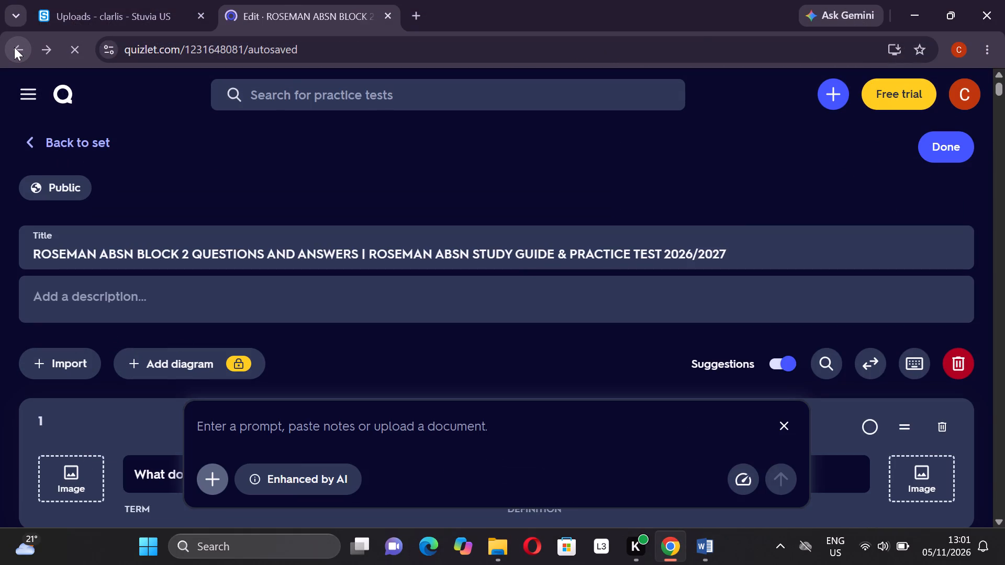
{"action": "left_click", "coordinate": [14, 47]}
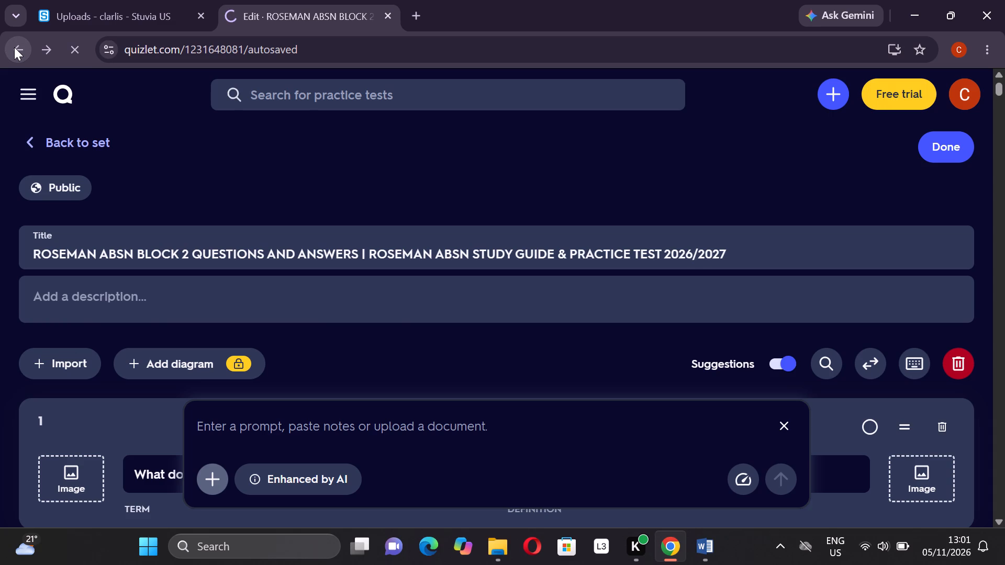
{"action": "left_click", "coordinate": [14, 47]}
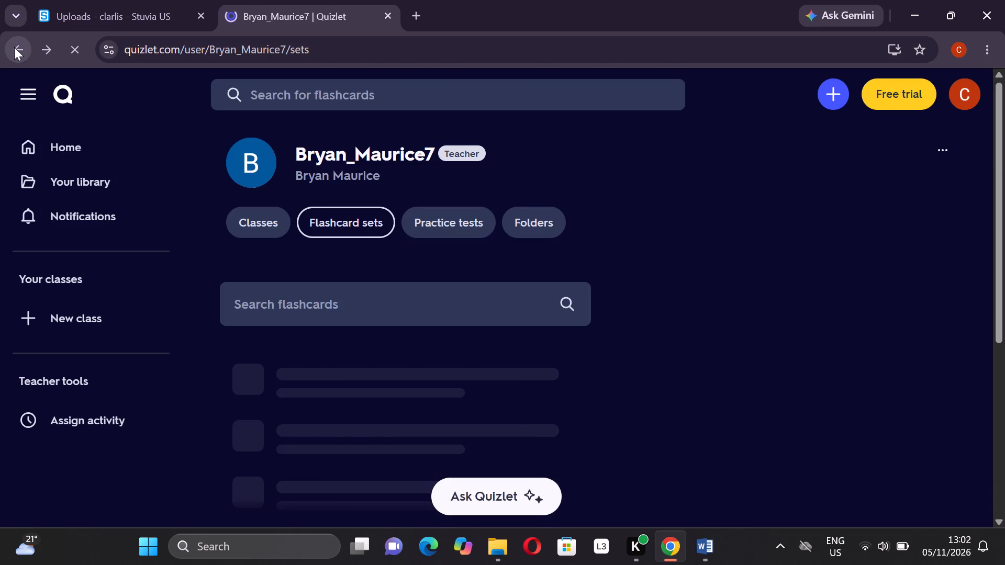
Look through the profile's whole list of flashcard sets for the next set to turn into a document.
{"action": "scroll", "coordinate": [441, 364], "scroll_direction": "down", "scroll_amount": 7}
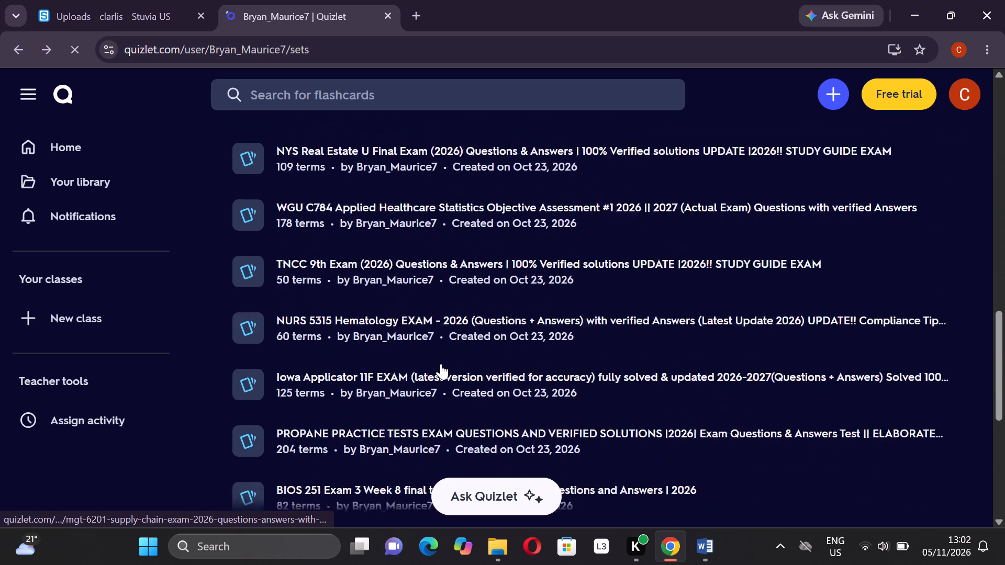
{"action": "scroll", "coordinate": [441, 364], "scroll_direction": "down", "scroll_amount": 4}
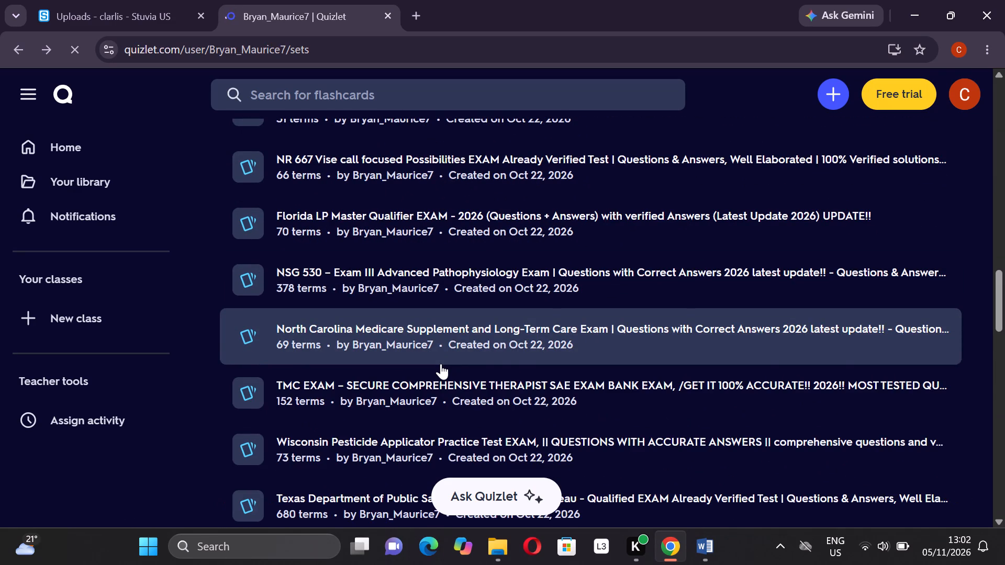
{"action": "scroll", "coordinate": [441, 364], "scroll_direction": "down", "scroll_amount": 12}
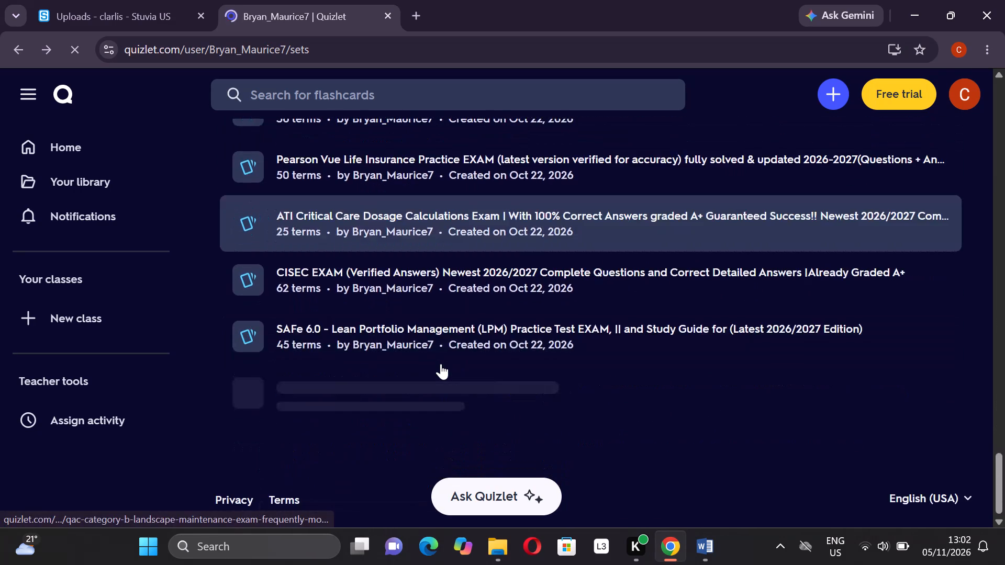
{"action": "scroll", "coordinate": [441, 364], "scroll_direction": "down", "scroll_amount": 1}
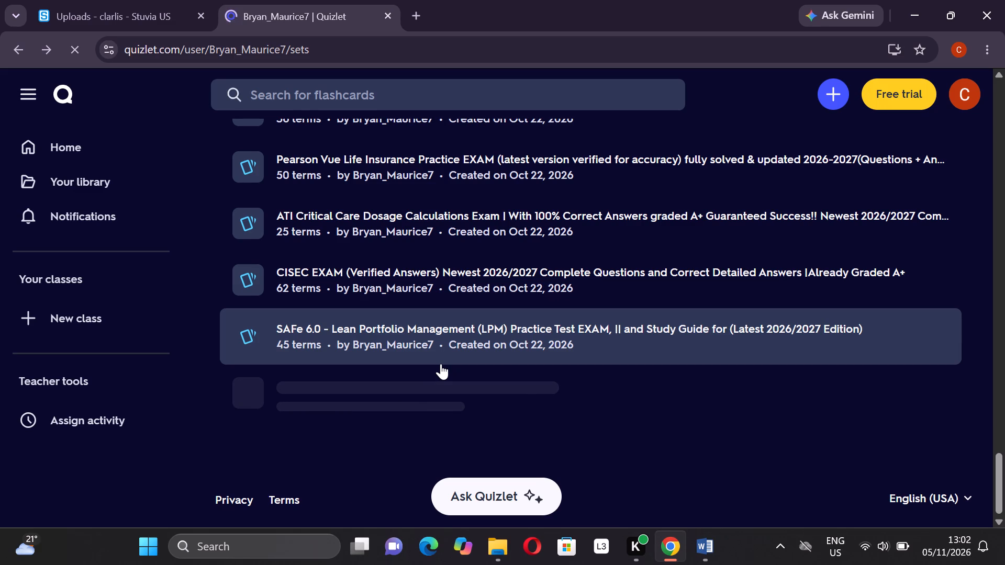
{"action": "scroll", "coordinate": [441, 364], "scroll_direction": "down", "scroll_amount": 3}
{"action": "scroll", "coordinate": [441, 364], "scroll_direction": "up", "scroll_amount": 1}
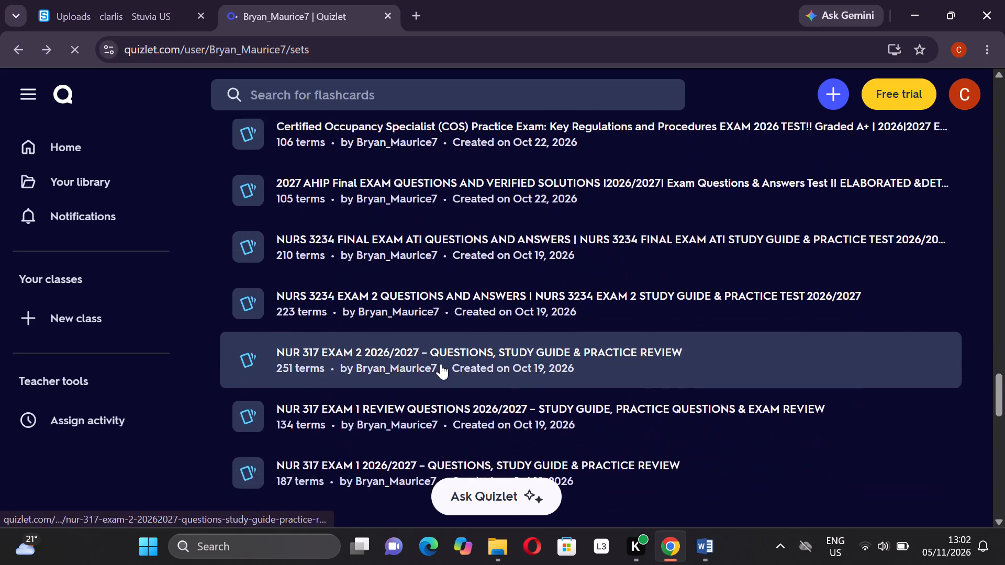
{"action": "scroll", "coordinate": [441, 364], "scroll_direction": "up", "scroll_amount": 1}
{"action": "scroll", "coordinate": [441, 364], "scroll_direction": "down", "scroll_amount": 1}
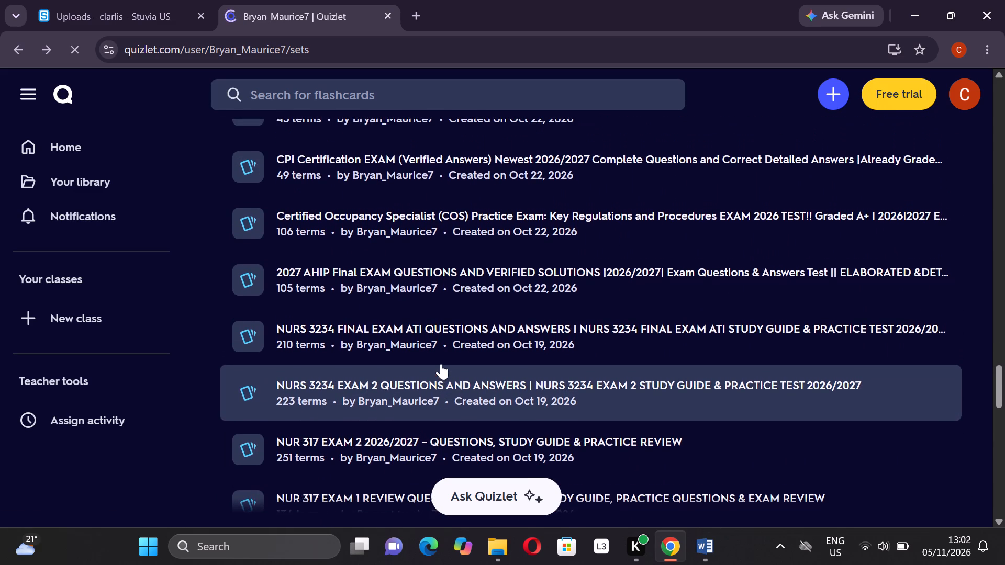
{"action": "scroll", "coordinate": [441, 364], "scroll_direction": "down", "scroll_amount": 2}
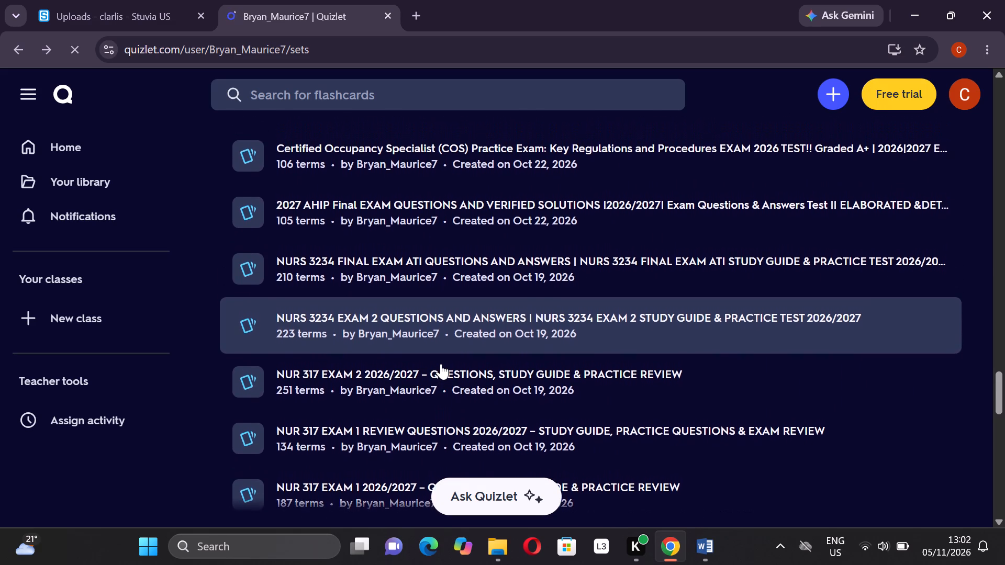
{"action": "scroll", "coordinate": [441, 364], "scroll_direction": "down", "scroll_amount": 5}
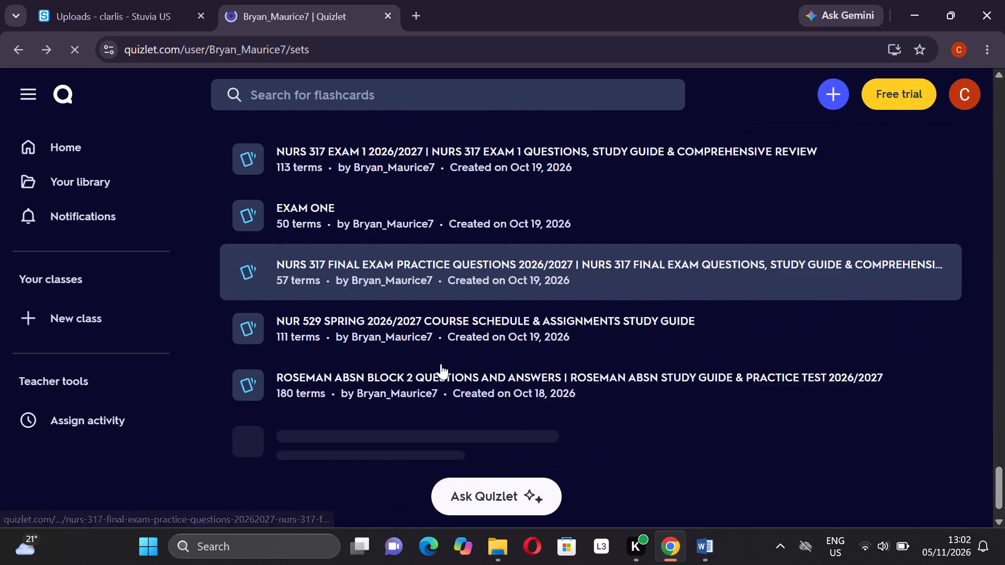
{"action": "scroll", "coordinate": [441, 364], "scroll_direction": "down", "scroll_amount": 8}
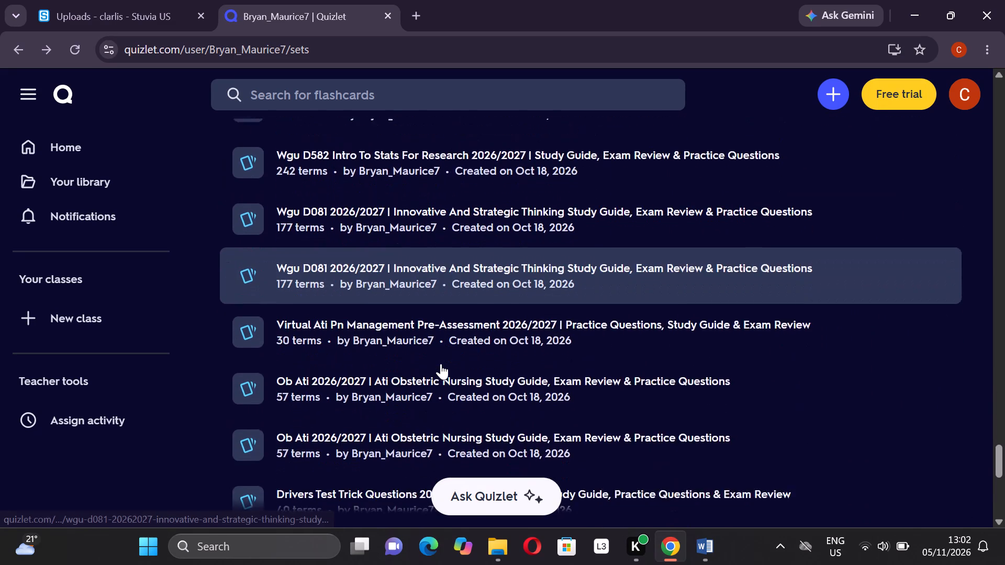
{"action": "scroll", "coordinate": [441, 364], "scroll_direction": "down", "scroll_amount": 2}
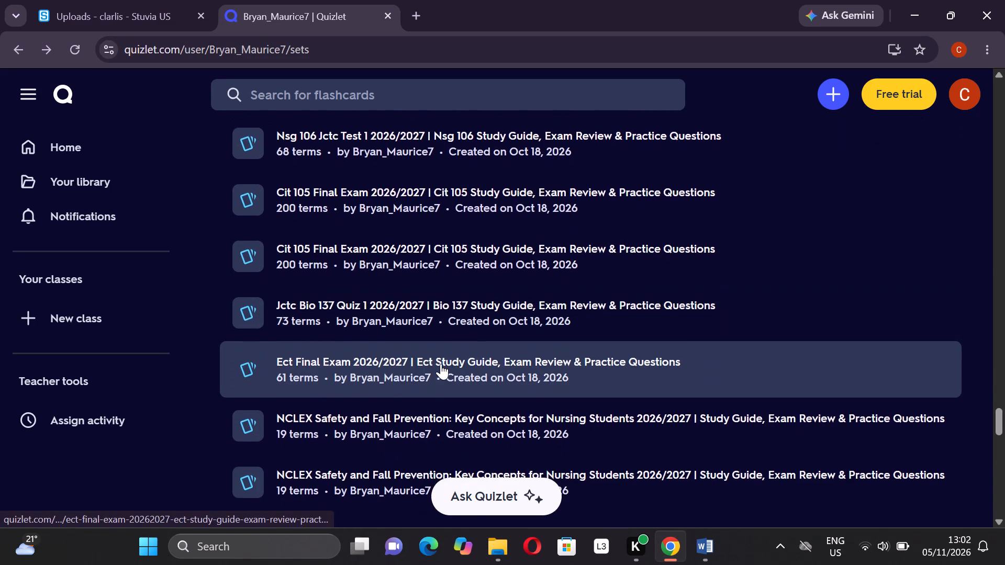
{"action": "scroll", "coordinate": [441, 364], "scroll_direction": "down", "scroll_amount": 9}
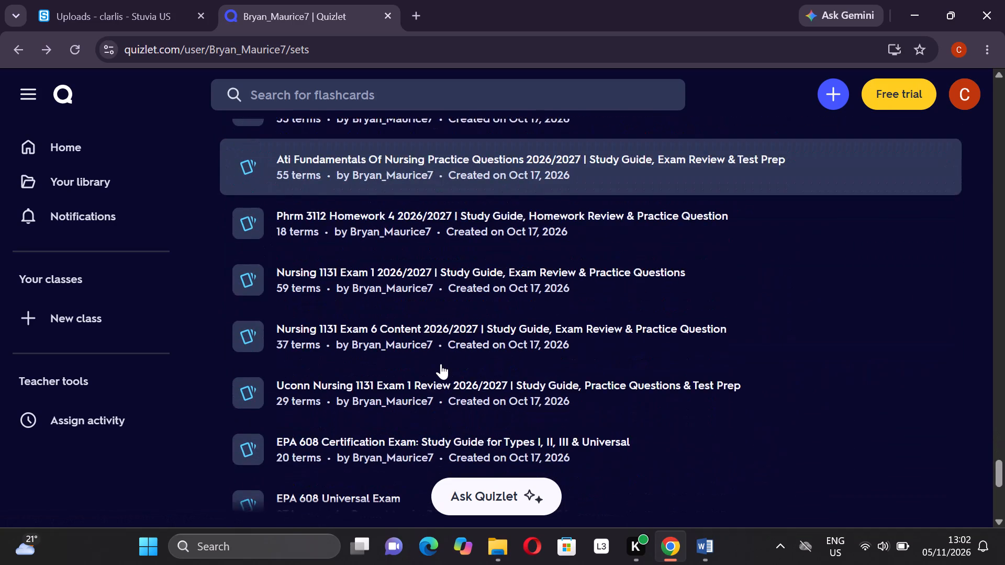
{"action": "scroll", "coordinate": [441, 364], "scroll_direction": "down", "scroll_amount": 6}
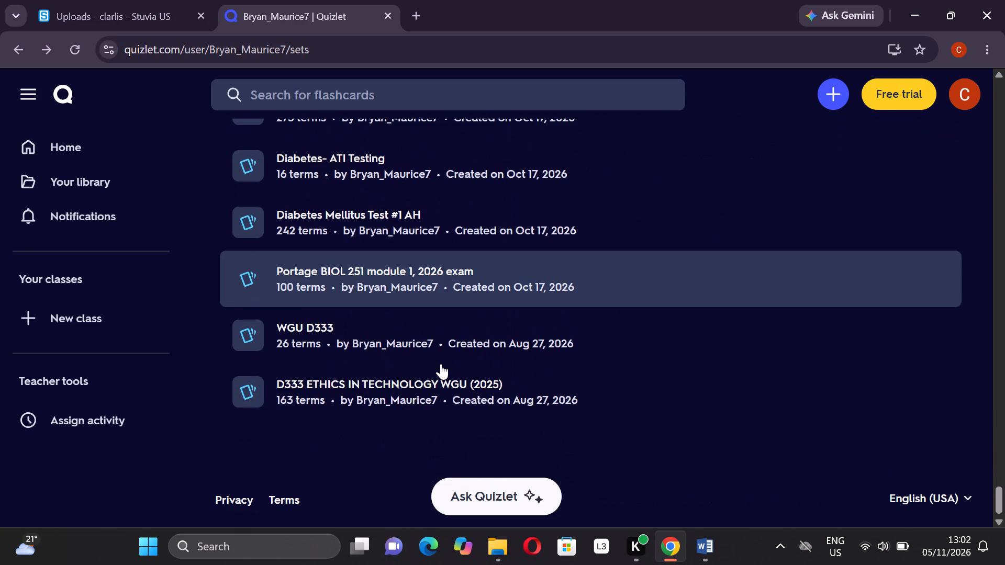
{"action": "scroll", "coordinate": [441, 364], "scroll_direction": "down", "scroll_amount": 4}
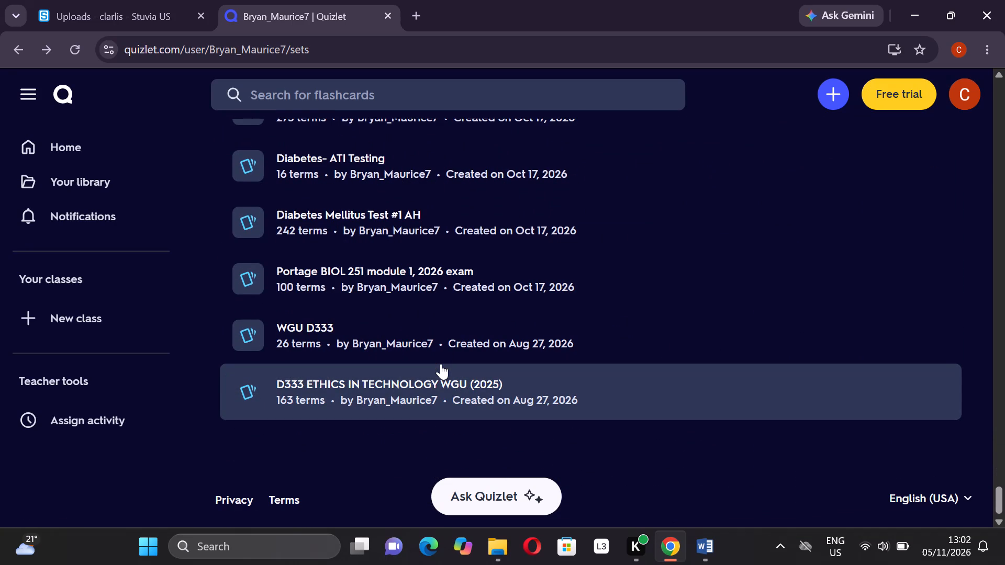
{"action": "scroll", "coordinate": [441, 364], "scroll_direction": "down", "scroll_amount": 2}
{"action": "scroll", "coordinate": [441, 364], "scroll_direction": "up", "scroll_amount": 9}
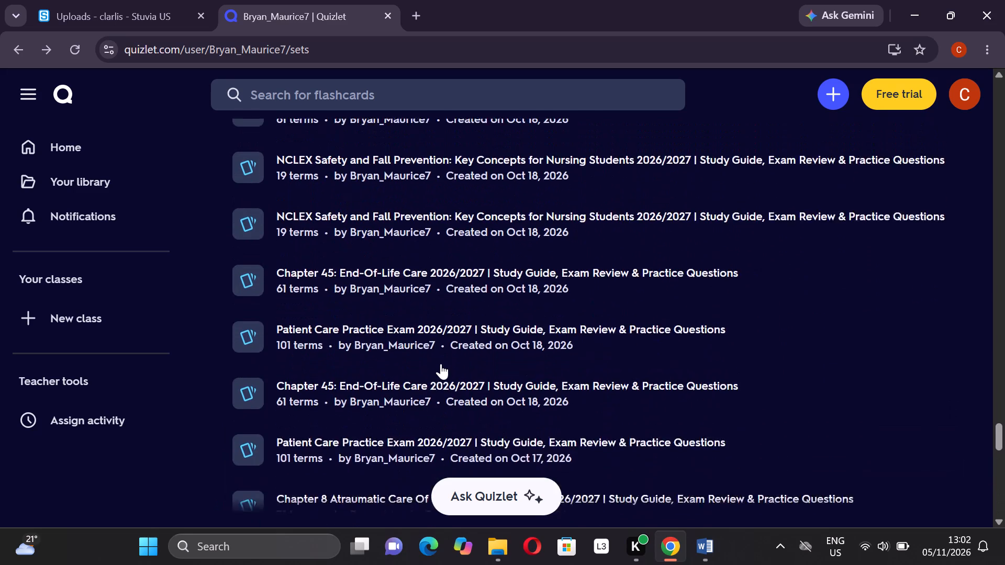
{"action": "scroll", "coordinate": [441, 364], "scroll_direction": "up", "scroll_amount": 8}
{"action": "scroll", "coordinate": [441, 364], "scroll_direction": "down", "scroll_amount": 4}
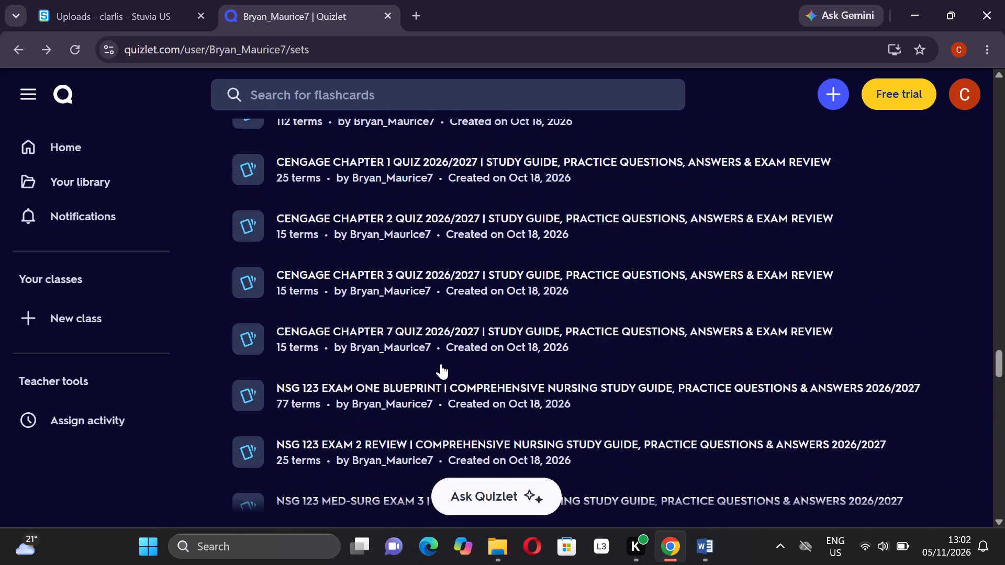
{"action": "scroll", "coordinate": [441, 364], "scroll_direction": "down", "scroll_amount": 19}
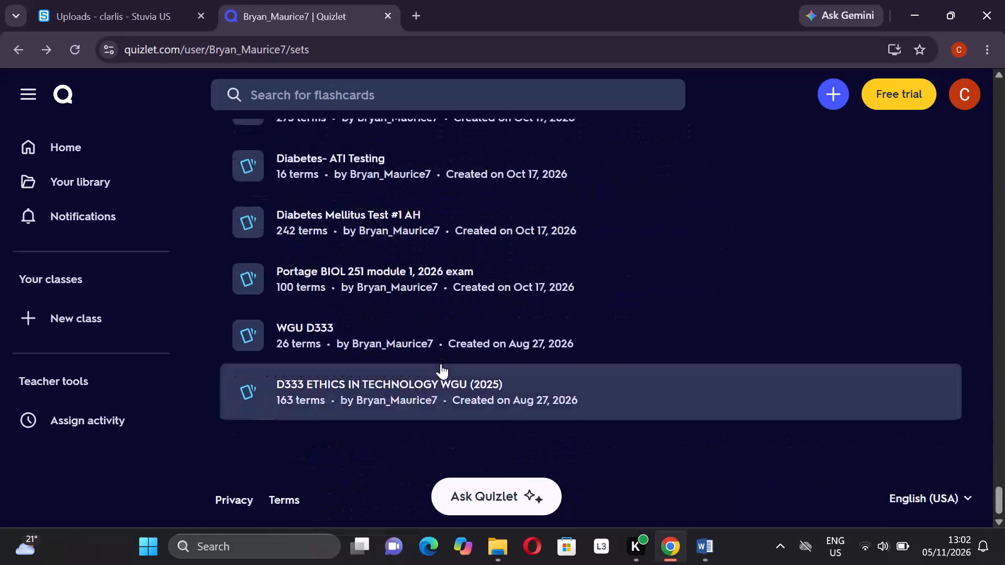
Open the Chapter 8 Atraumatic Care Of Children And Families 2026/2027 flashcard set with 71 terms.
{"action": "scroll", "coordinate": [441, 364], "scroll_direction": "up", "scroll_amount": 4}
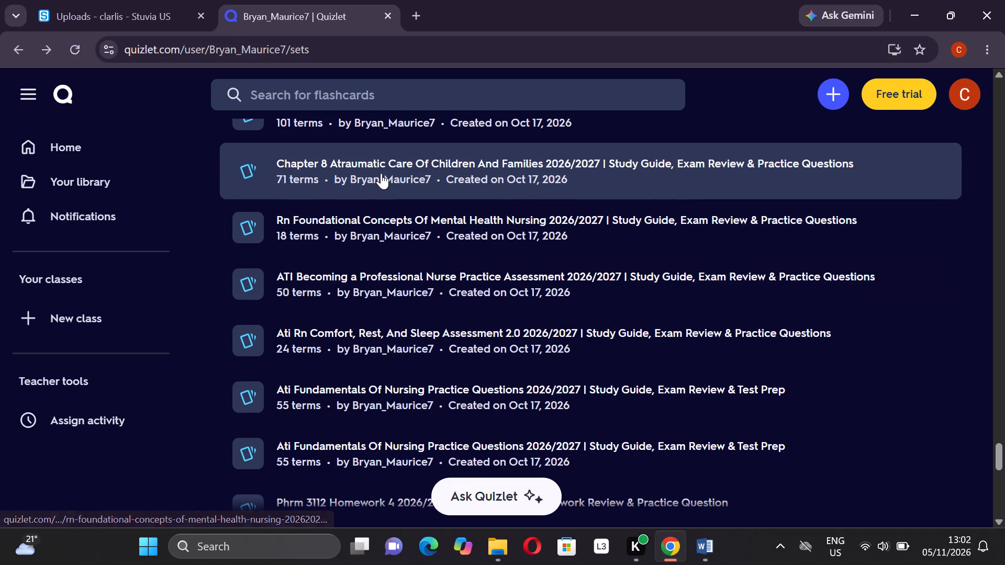
{"action": "double_click", "coordinate": [380, 171]}
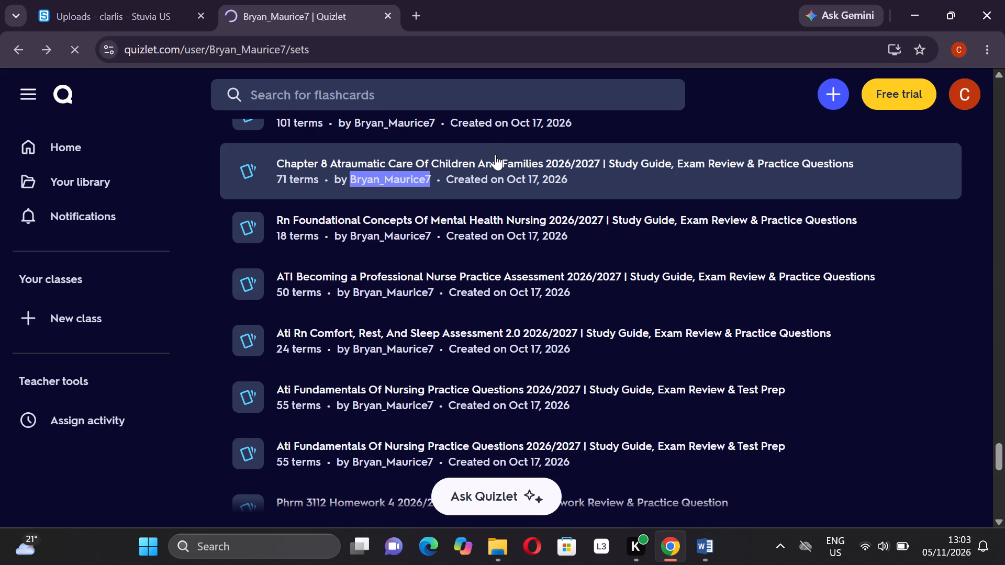
{"action": "double_click", "coordinate": [495, 154]}
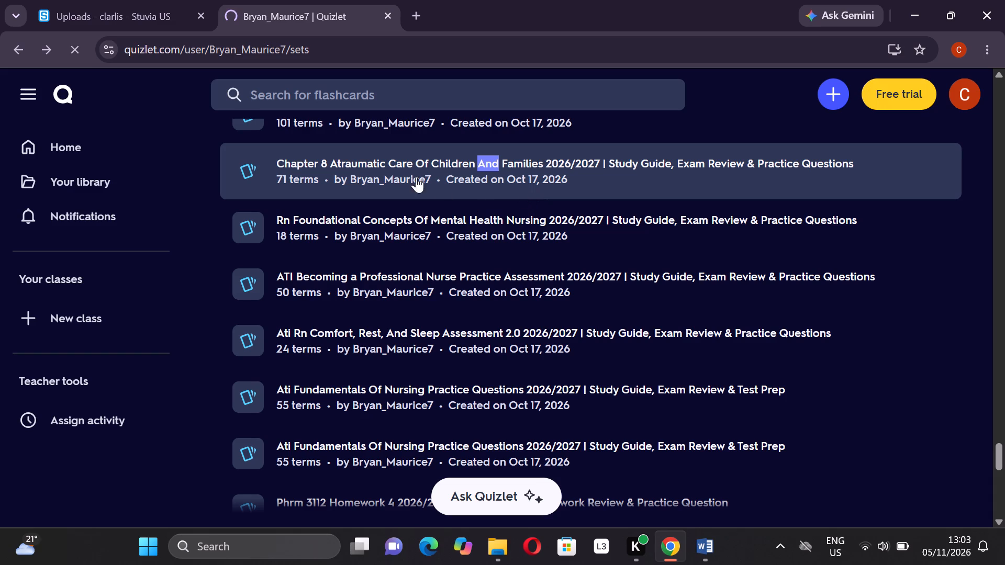
{"action": "left_click", "coordinate": [389, 161]}
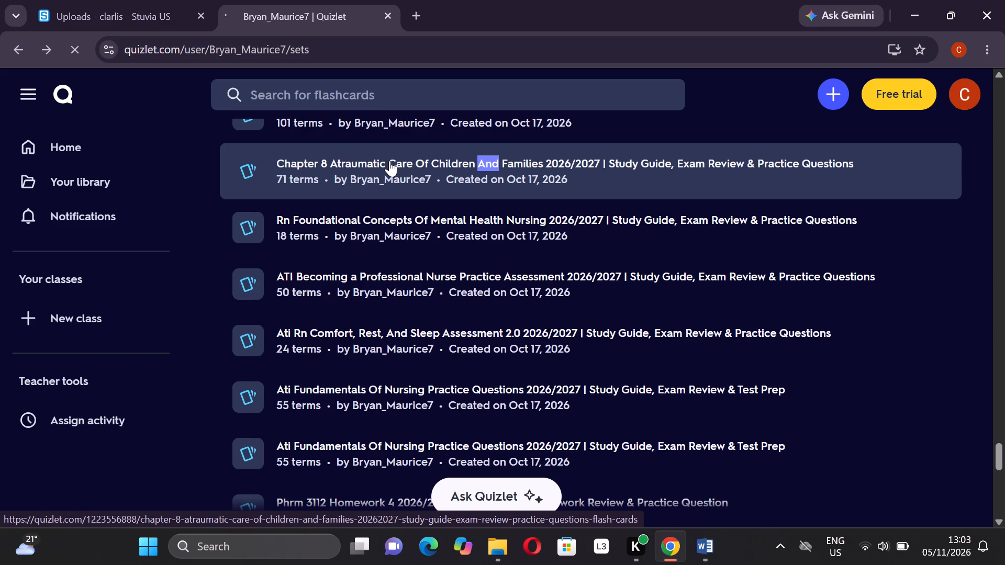
{"action": "left_click", "coordinate": [389, 161]}
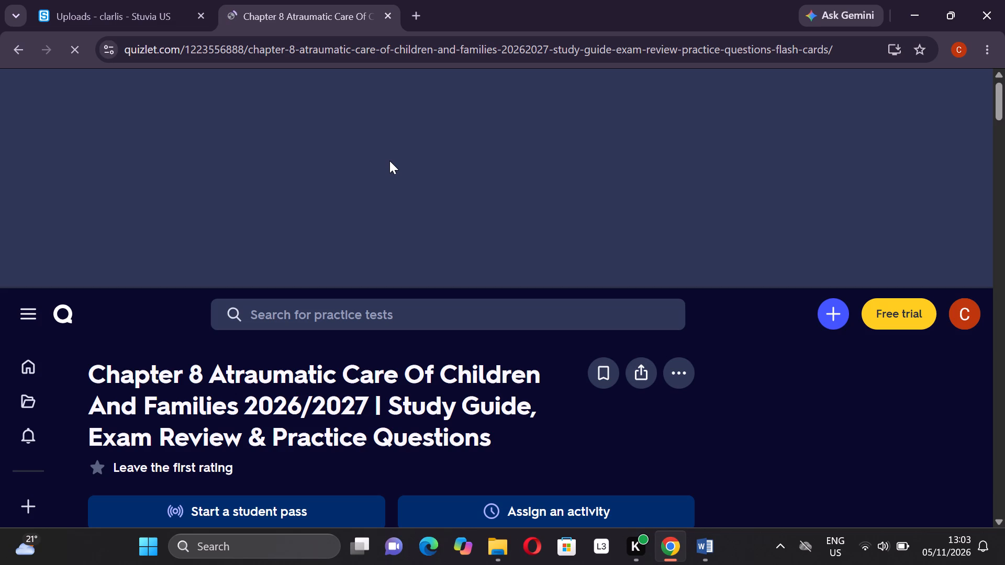
Make a copy of the Chapter 8 Atraumatic Care set, create it under its existing title, and dismiss the teaching suggestions.
{"action": "left_click", "coordinate": [675, 374]}
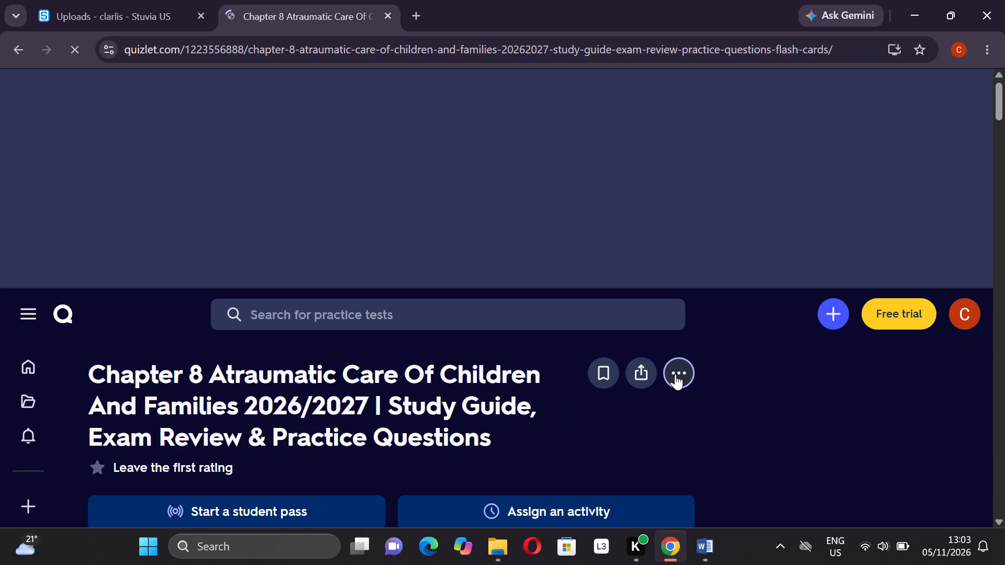
{"action": "left_click", "coordinate": [675, 374]}
{"action": "scroll", "coordinate": [675, 374], "scroll_direction": "down", "scroll_amount": 1}
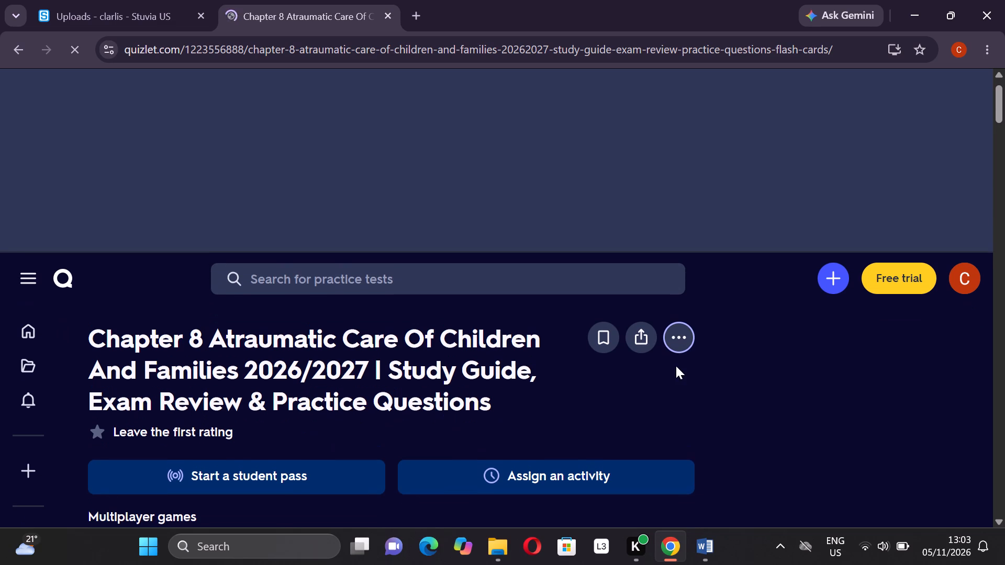
{"action": "double_click", "coordinate": [682, 332]}
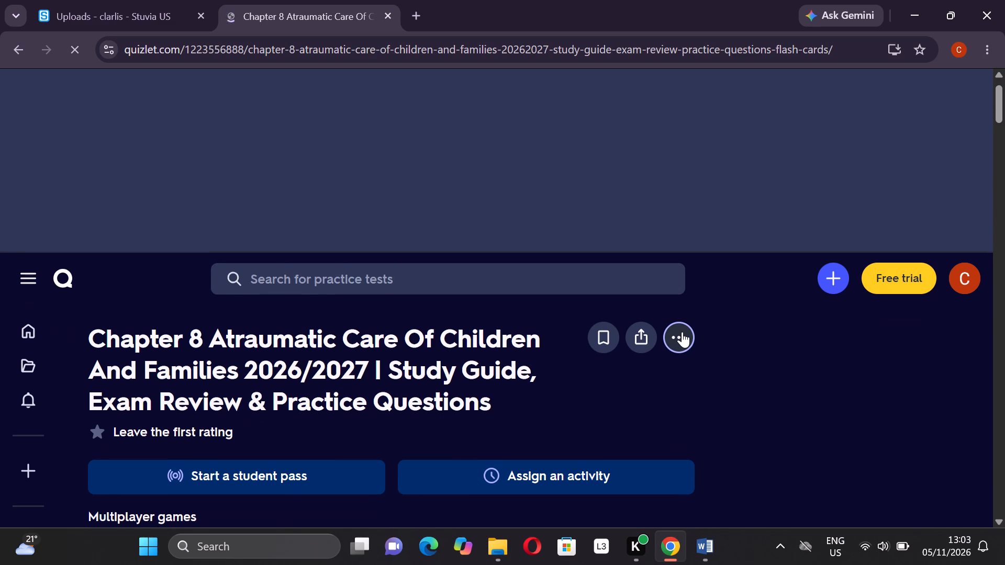
{"action": "left_click", "coordinate": [682, 332]}
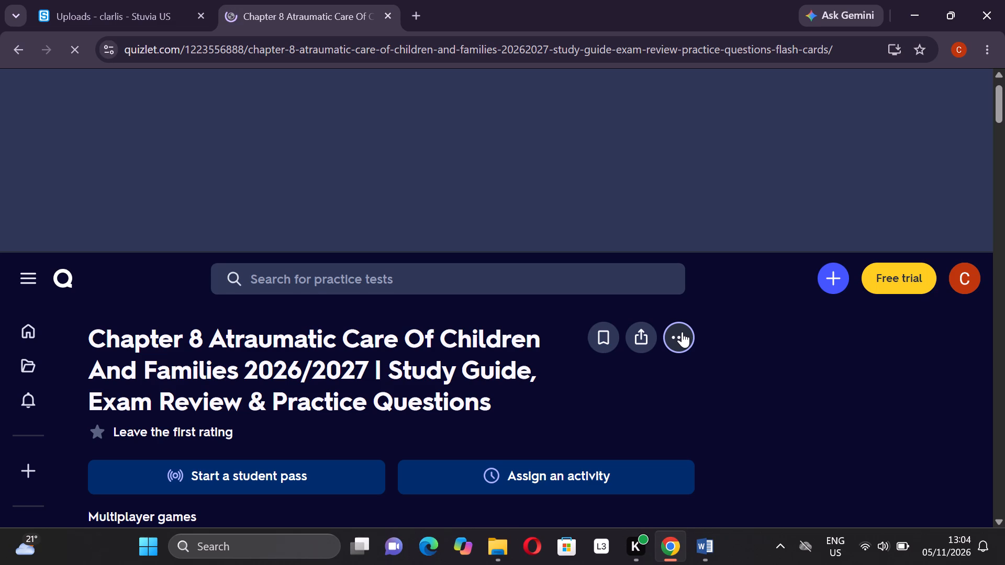
{"action": "left_click", "coordinate": [682, 332]}
{"action": "left_click", "coordinate": [682, 332]}
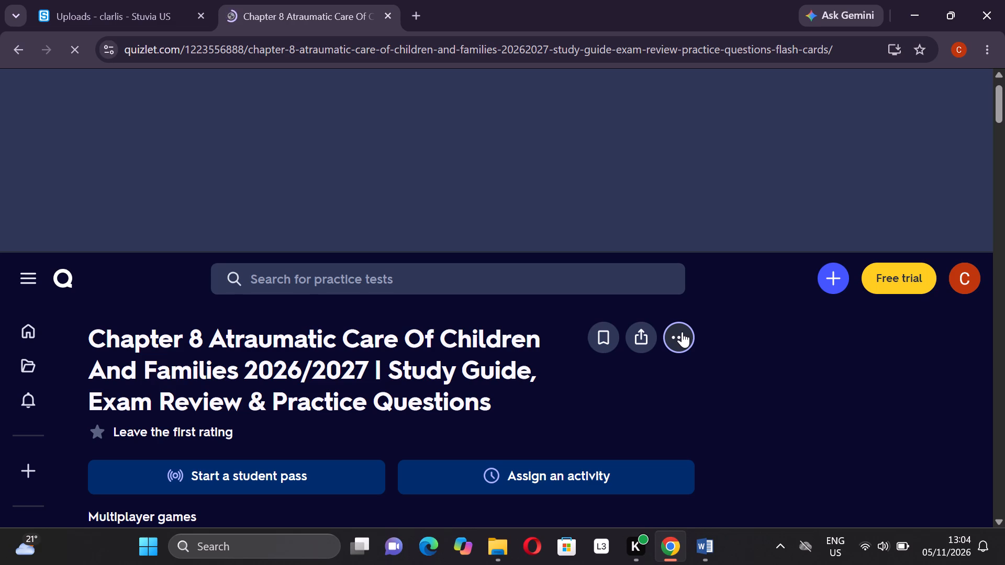
{"action": "left_click", "coordinate": [682, 332]}
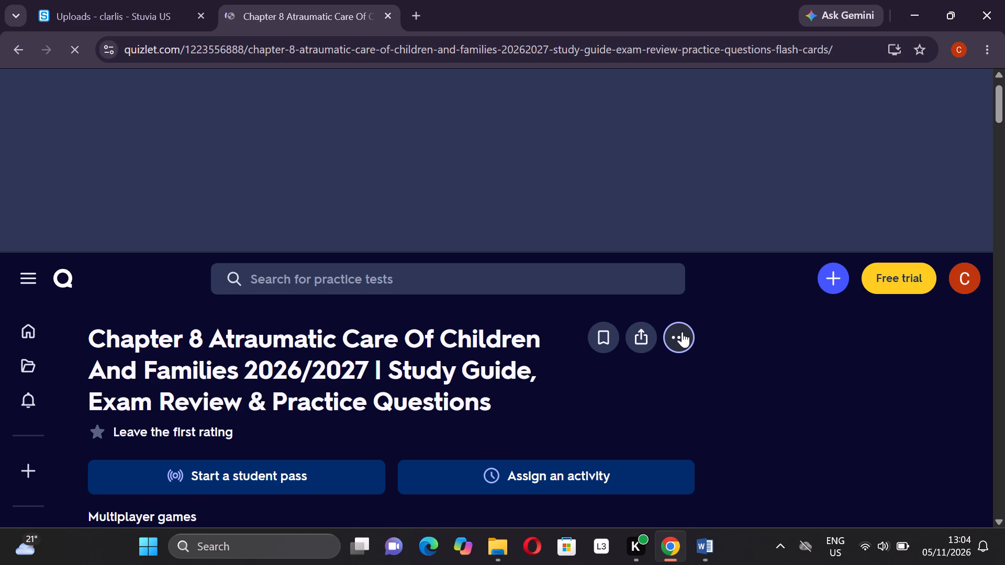
{"action": "left_click", "coordinate": [682, 332]}
{"action": "scroll", "coordinate": [518, 353], "scroll_direction": "down", "scroll_amount": 1}
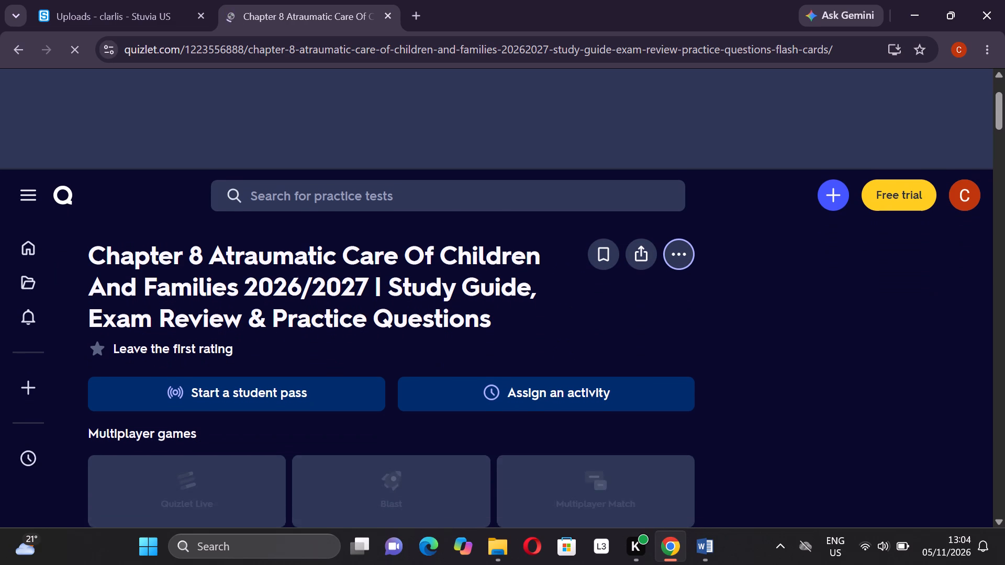
{"action": "scroll", "coordinate": [518, 353], "scroll_direction": "down", "scroll_amount": 1}
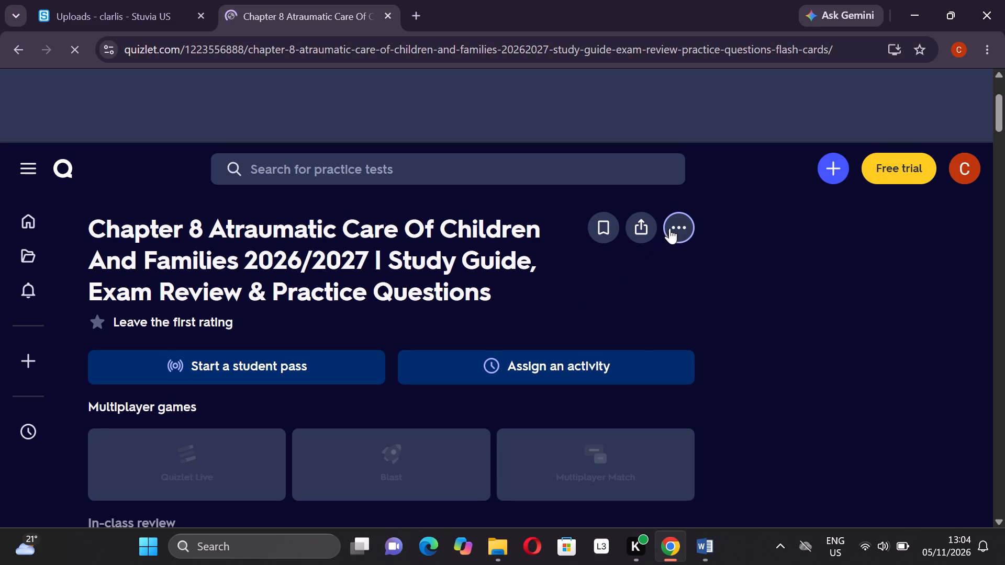
{"action": "left_click", "coordinate": [675, 224]}
{"action": "triple_click", "coordinate": [675, 224]}
{"action": "double_click", "coordinate": [675, 224]}
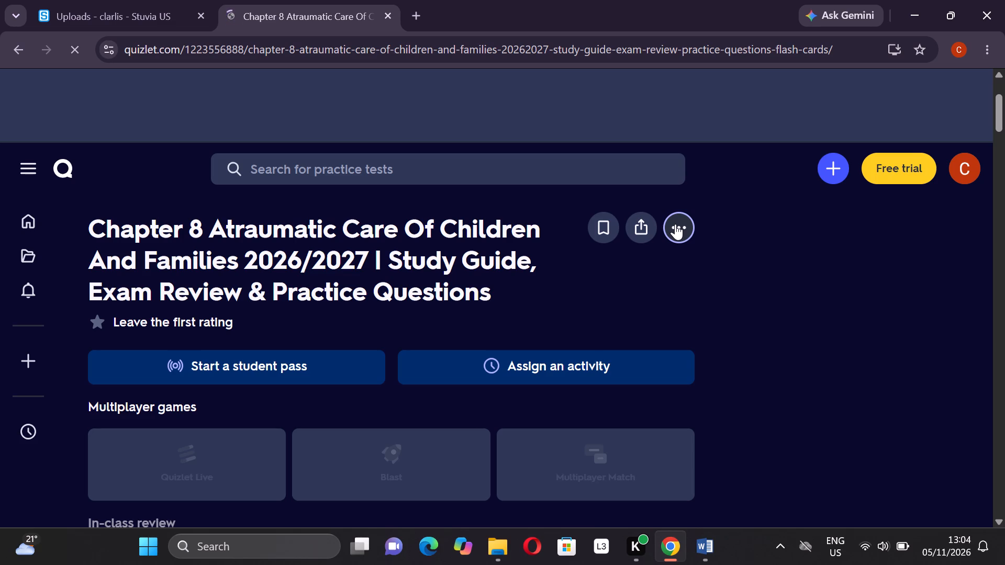
{"action": "left_click", "coordinate": [675, 224]}
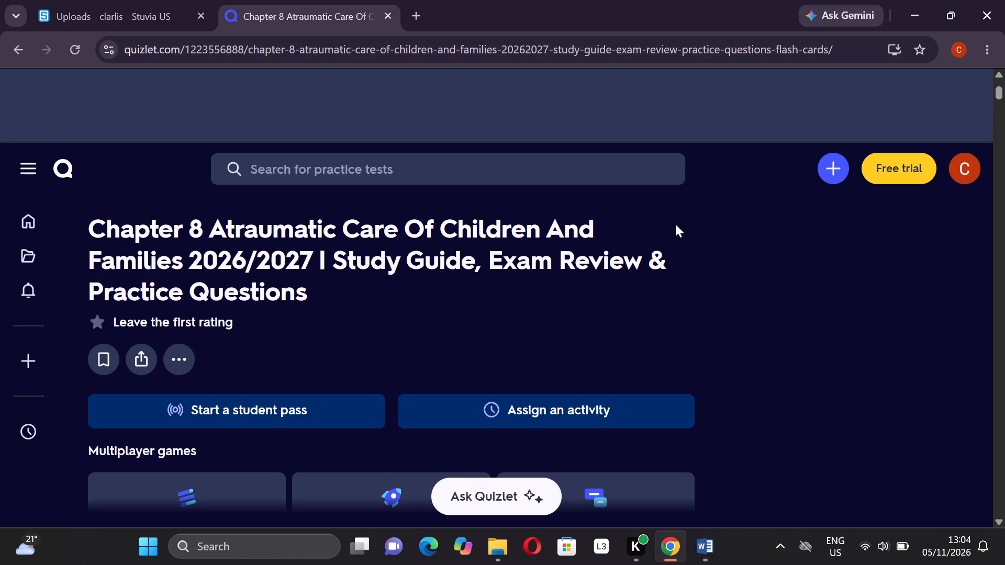
{"action": "left_click", "coordinate": [184, 346]}
{"action": "left_click", "coordinate": [155, 189]}
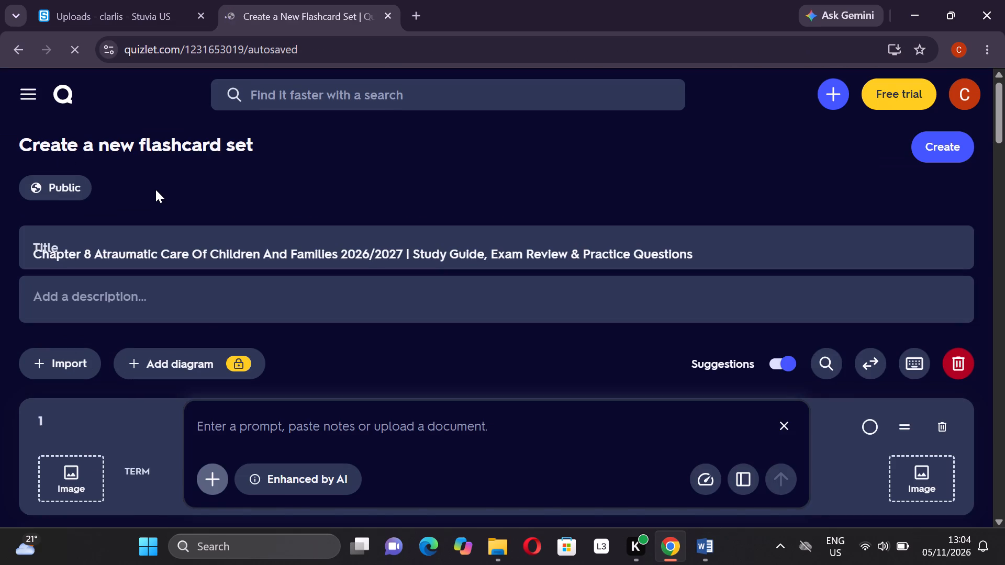
{"action": "left_click", "coordinate": [935, 134]}
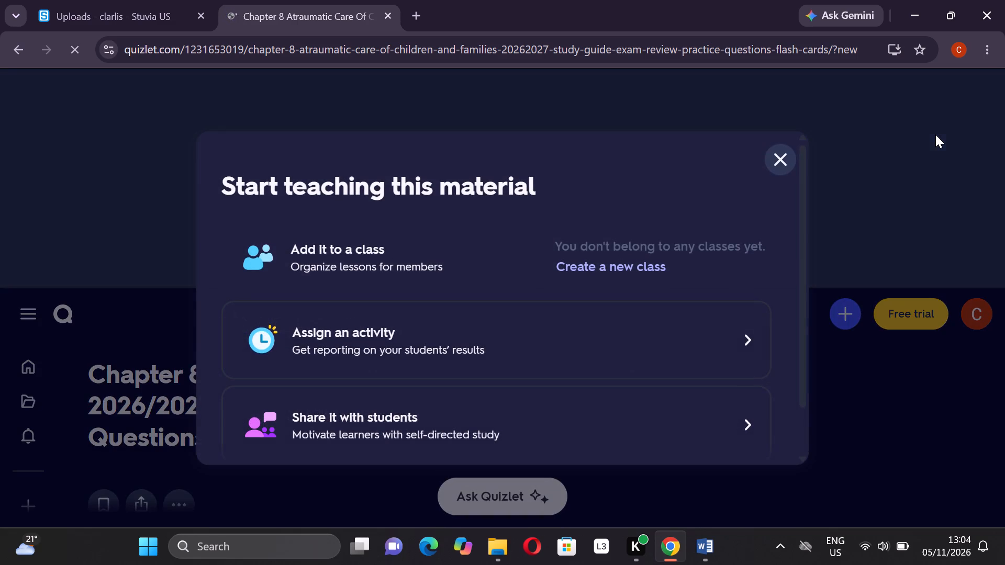
{"action": "left_click", "coordinate": [778, 153]}
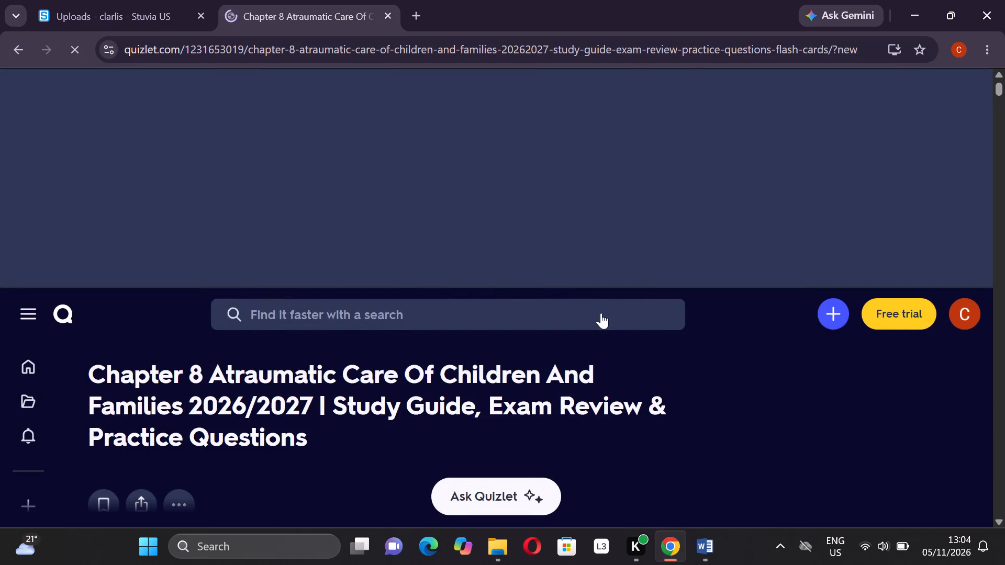
Open the additional set actions for the newly copied Chapter 8 Atraumatic Care set.
{"action": "scroll", "coordinate": [601, 313], "scroll_direction": "down", "scroll_amount": 2}
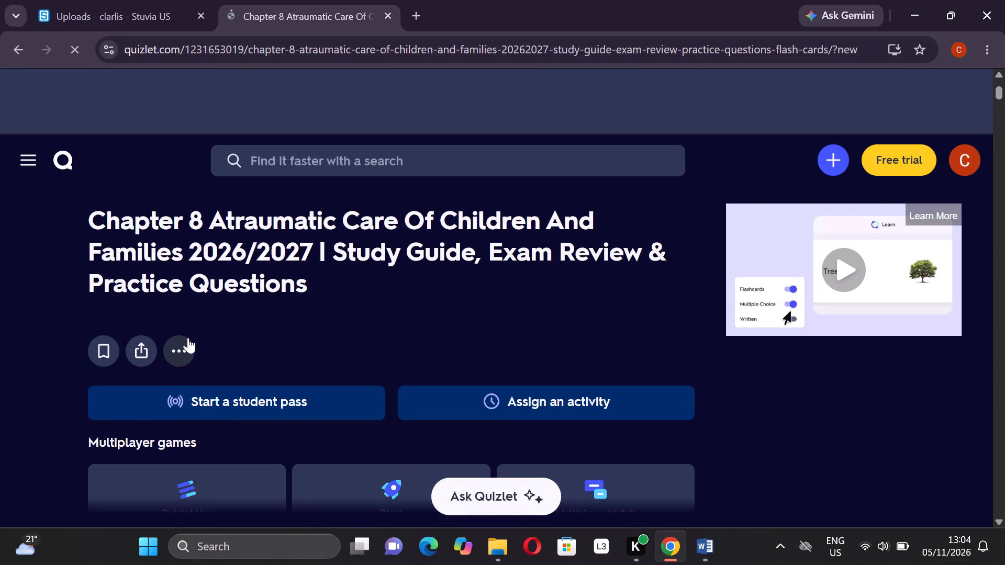
{"action": "left_click", "coordinate": [188, 337]}
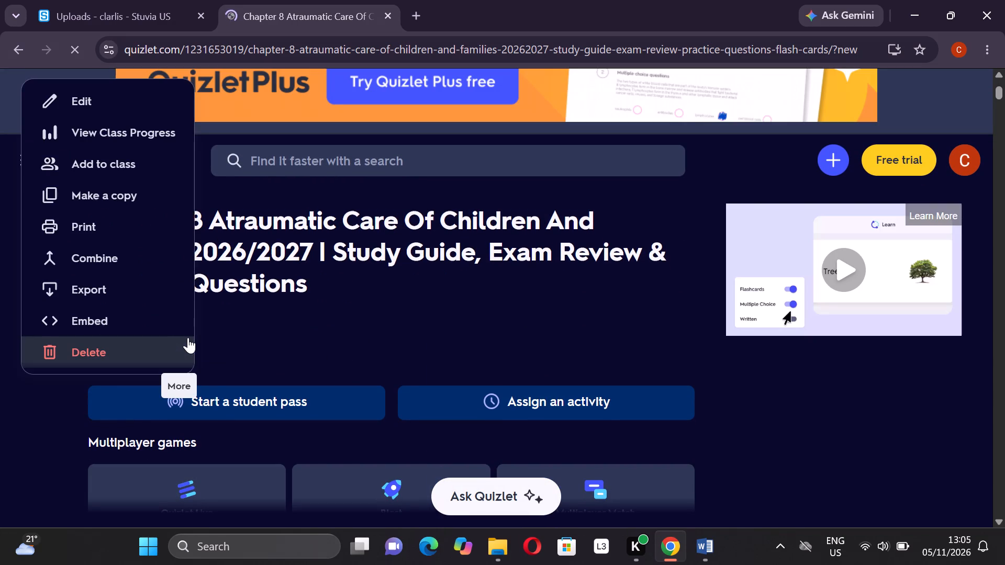